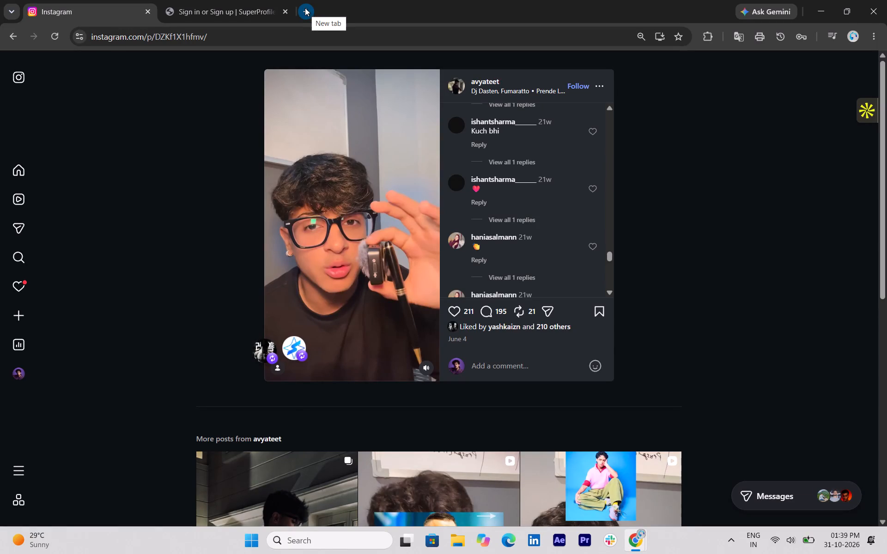
Switch from the browser to Google Docs using its desktop shortcut and create a new blank document ready for text entry.
click(826, 7)
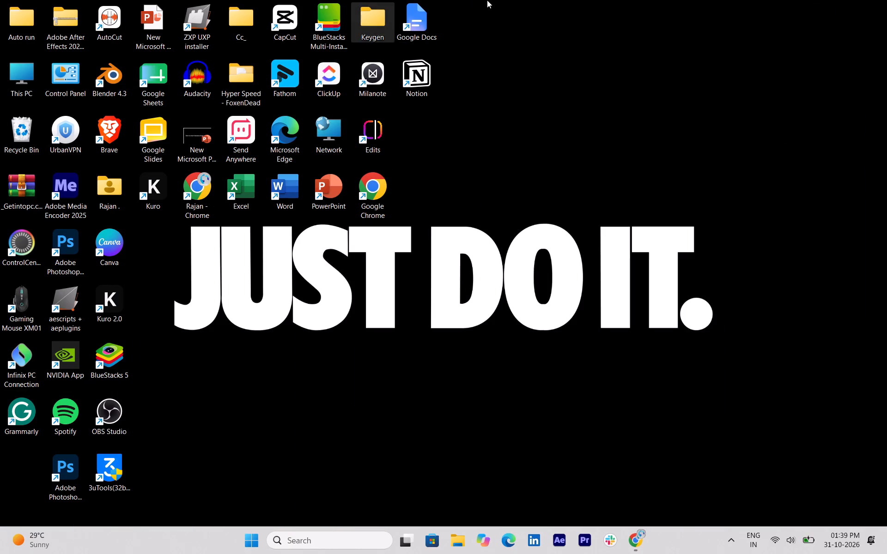
double_click(426, 32)
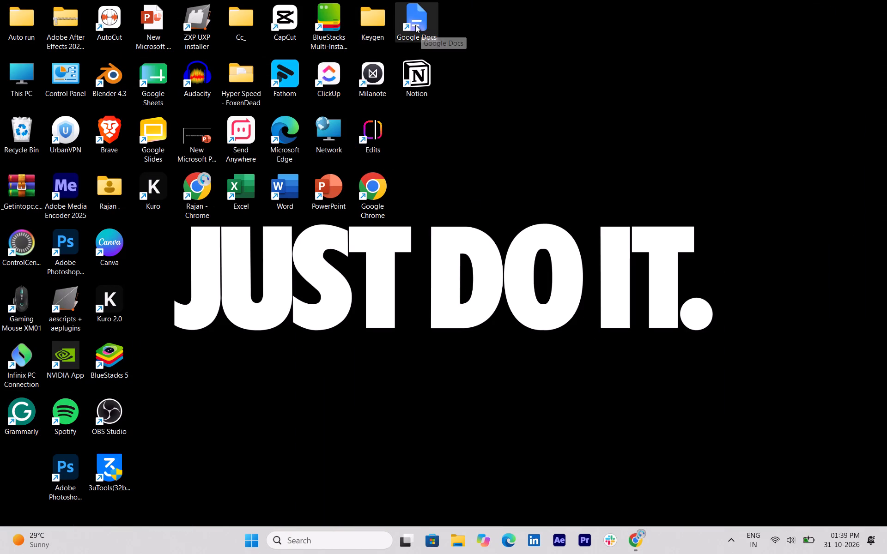
double_click(415, 25)
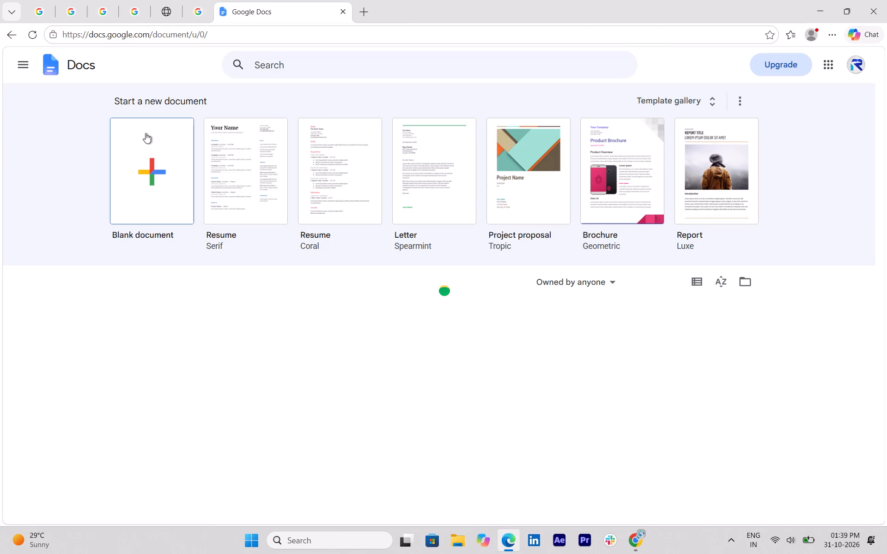
click(146, 133)
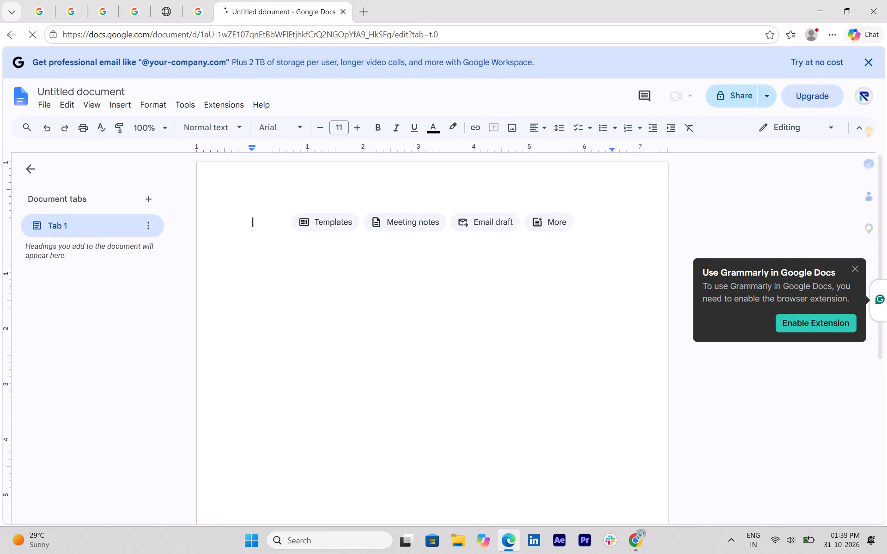
click(366, 197)
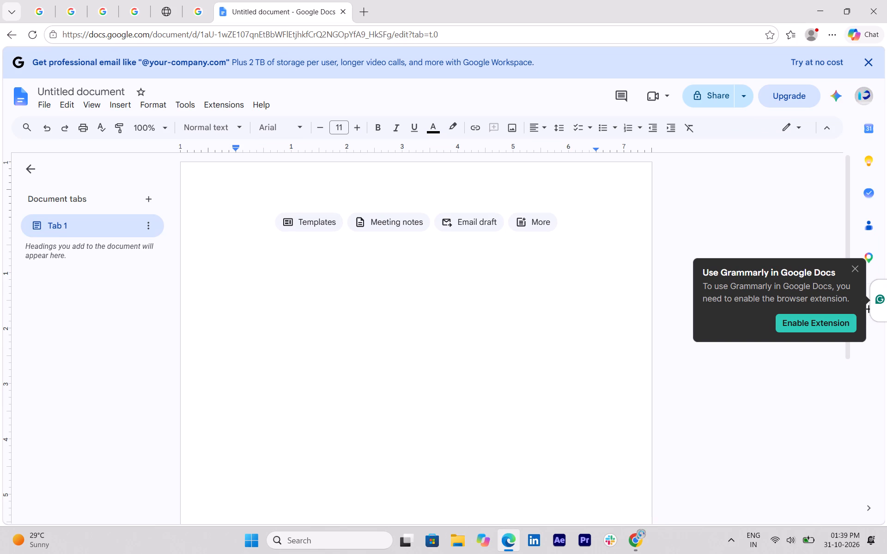
Enter the title "Script for Superprofile" on the first line of the document, indented with leading spaces.
key(space)
key(space)
key(space)
key(space)
key(space)
key(space)
key(space)
key(space)
key(space)
key(space)
key(space)
key(space)
key(space)
key(space)
key(space)
key(space)
key(space)
key(space)
key(space)
key(space)
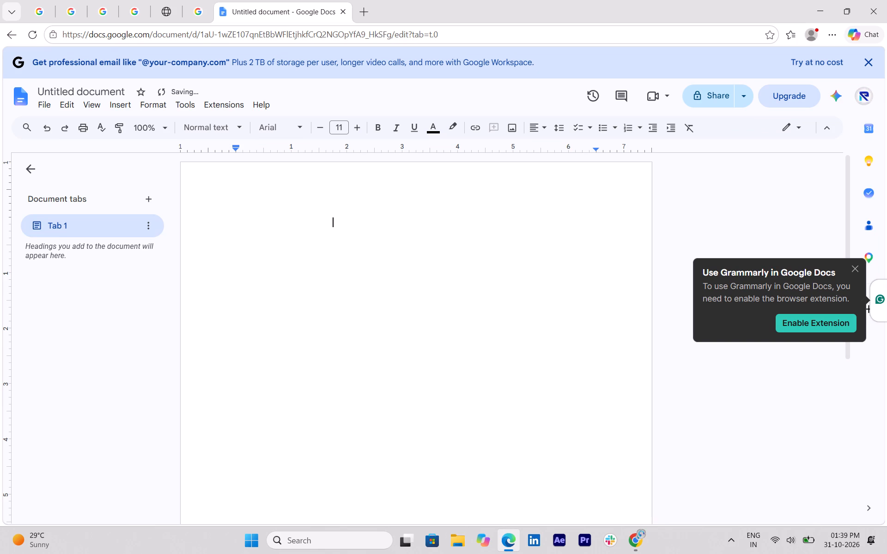
key(space)
key(space)
text(Script)
key(space)
text(for)
key(space)
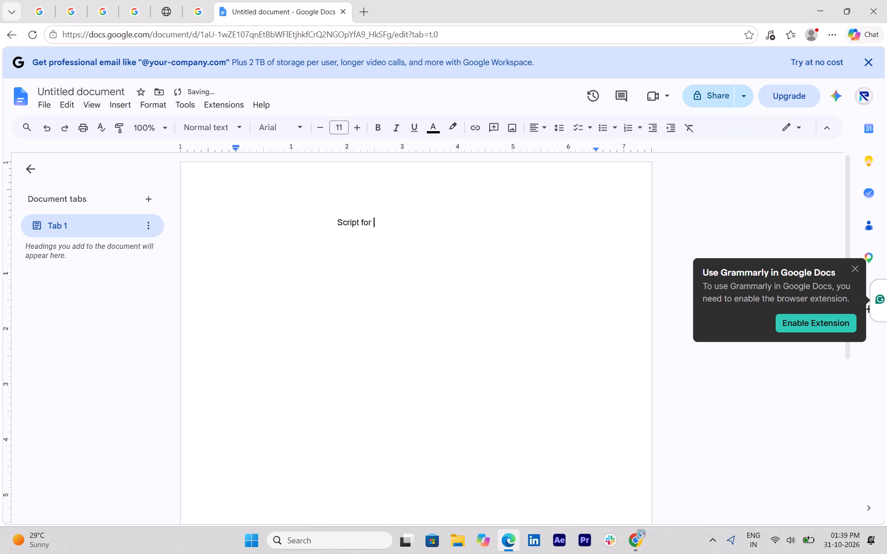
text(Super)
text(profile)
key(space)
Shift the title further toward the page centre by adding more spaces in front of it.
click(336, 223)
key(space)
key(space)
key(space)
key(space)
key(space)
key(space)
key(space)
key(space)
key(space)
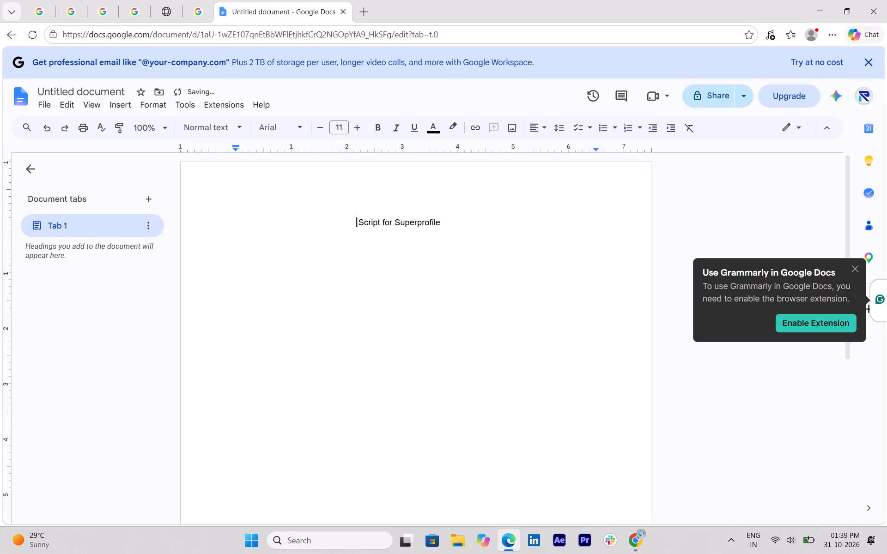
Format the title "Script for Superprofile" with white text on a blue highlight.
drag(442, 218, 357, 224)
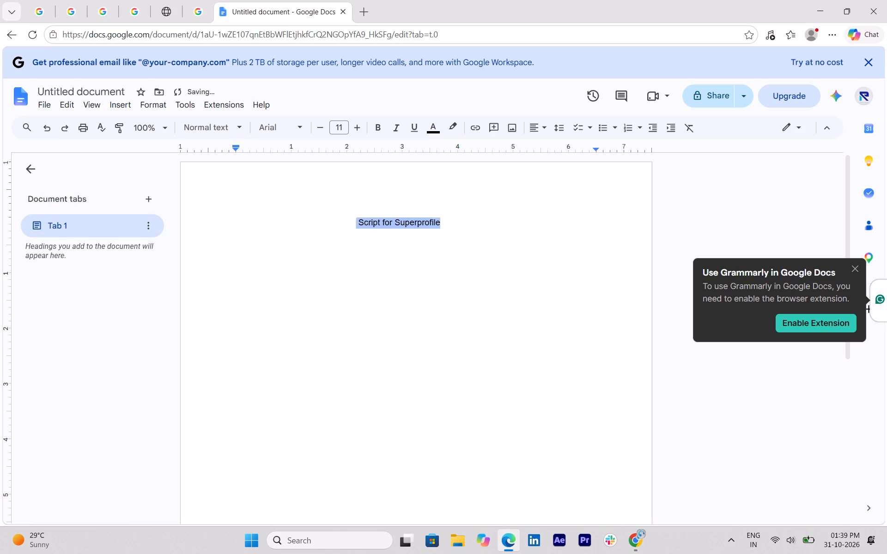
drag(357, 224, 360, 219)
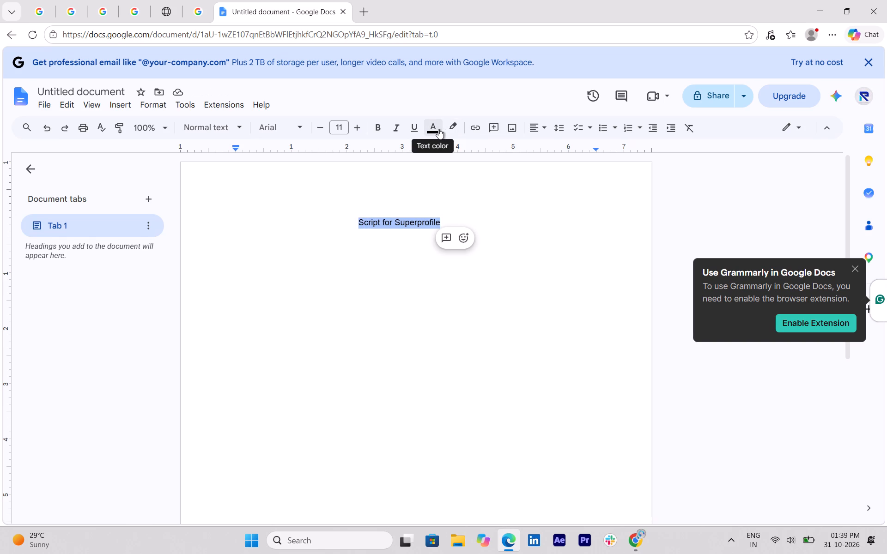
click(438, 129)
click(546, 149)
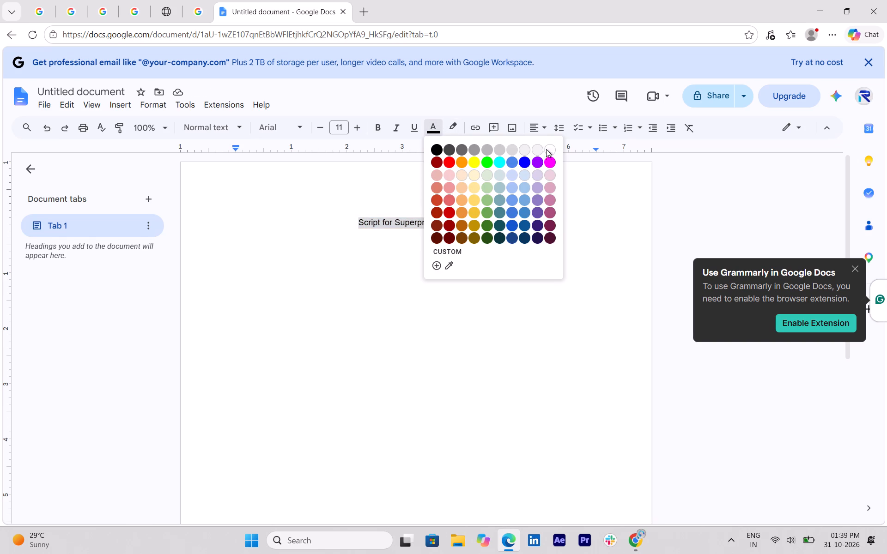
click(452, 132)
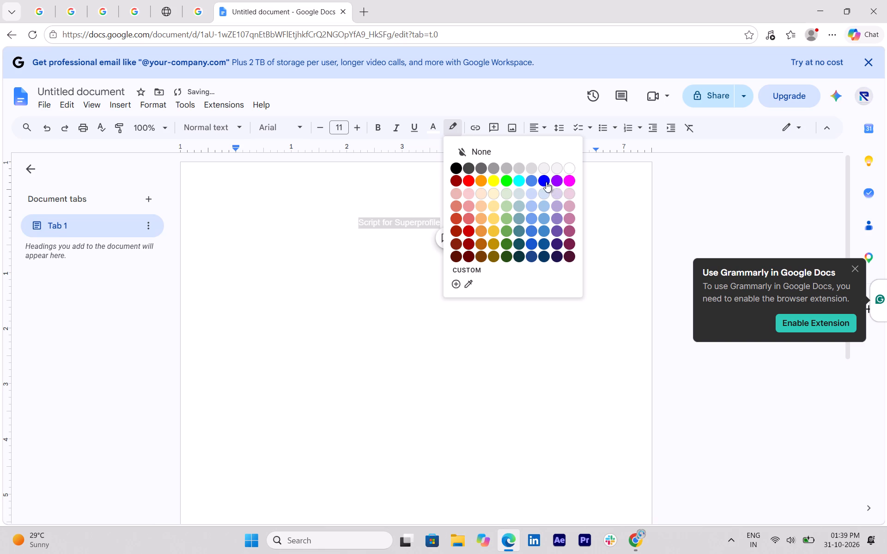
click(546, 181)
click(379, 277)
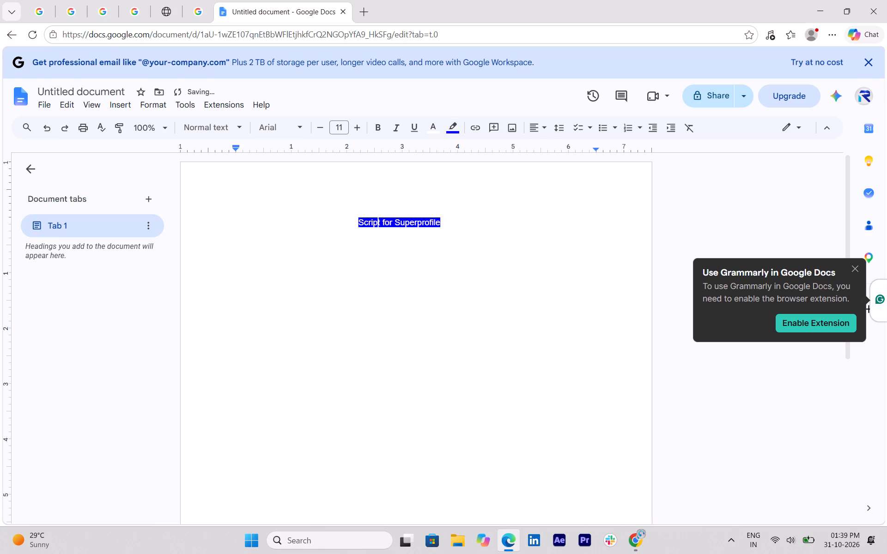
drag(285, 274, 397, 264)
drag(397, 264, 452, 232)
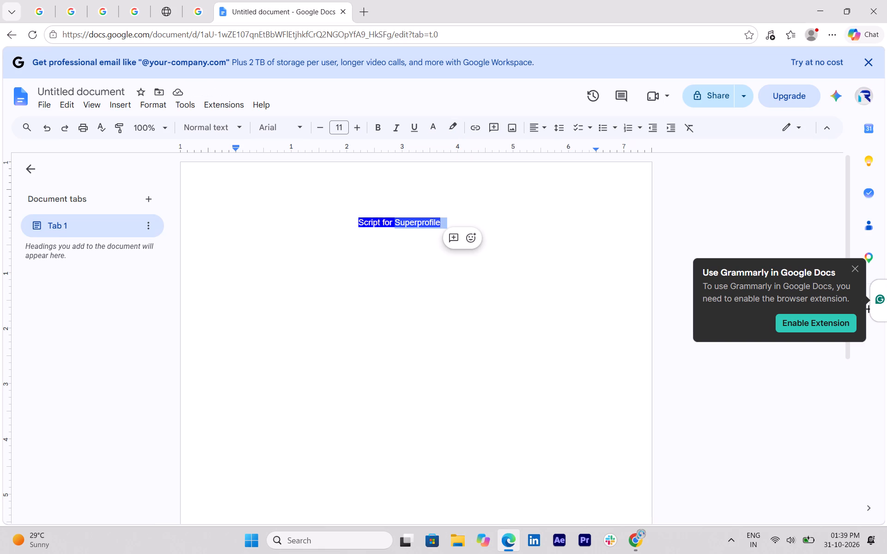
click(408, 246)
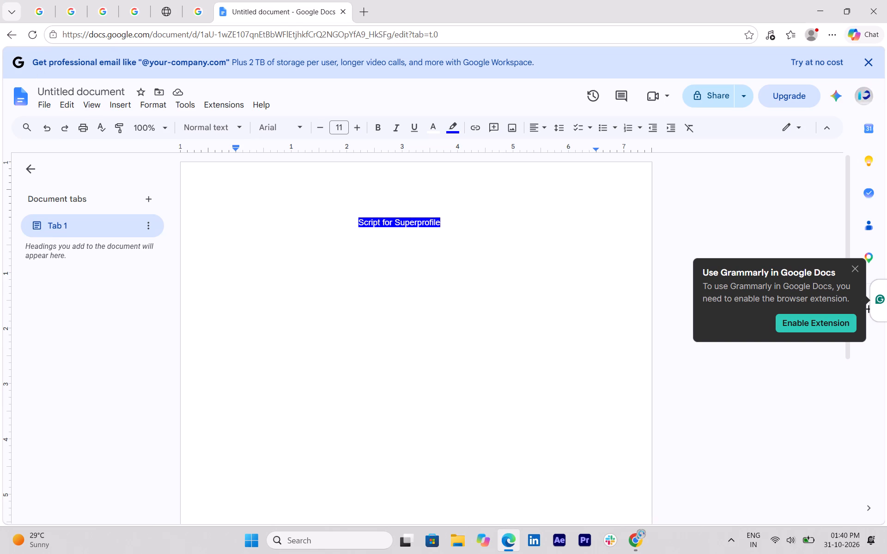
Add the section label "Hook" a few lines below the title.
click(443, 227)
key(Return)
key(Return)
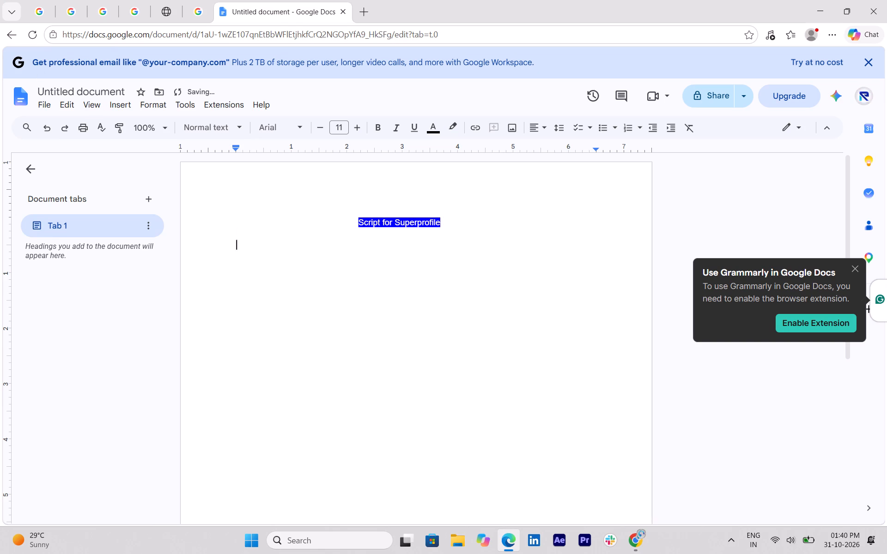
key(Return)
key(Return)
text(Hook)
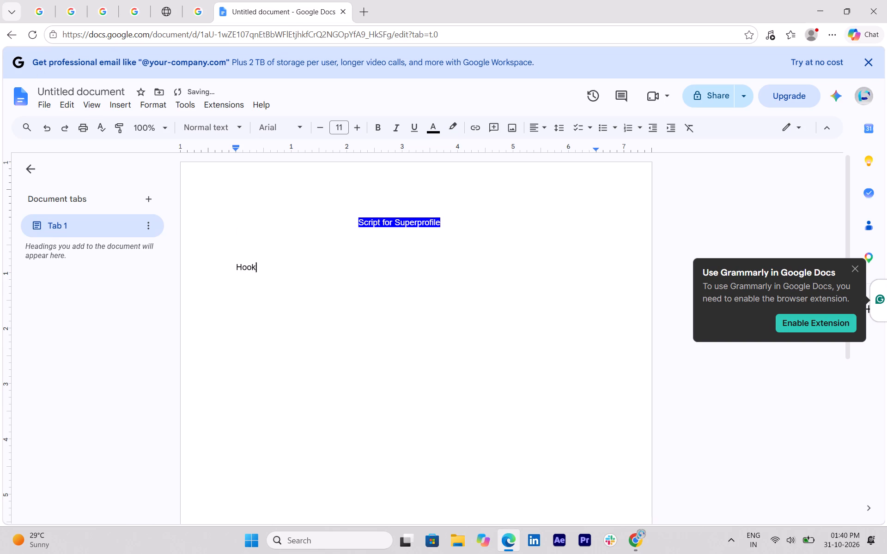
key(space)
key(Return)
key(BackSpace)
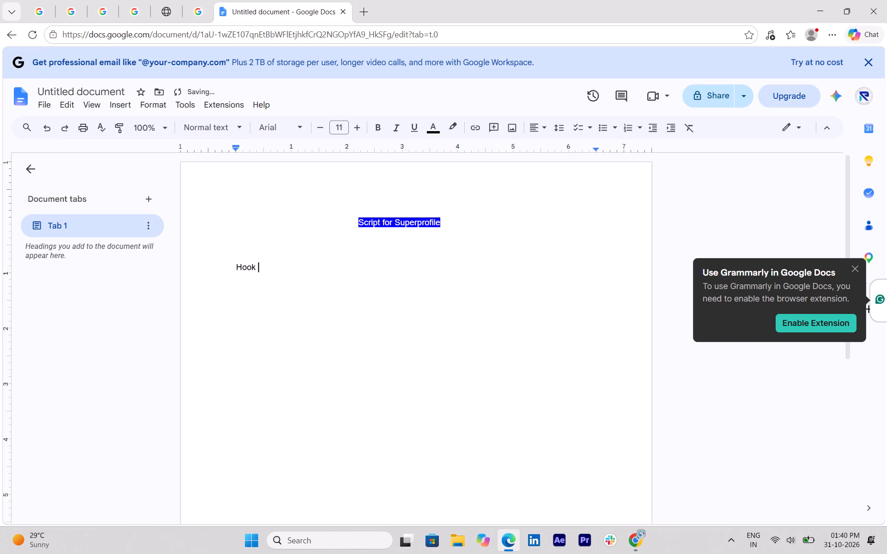
Start the hook text in a new paragraph below the label with "Ek bhai ka comment aaya ki bhai".
key(Return)
key(Return)
text(ek bhai ka comment aaya ki)
key(space)
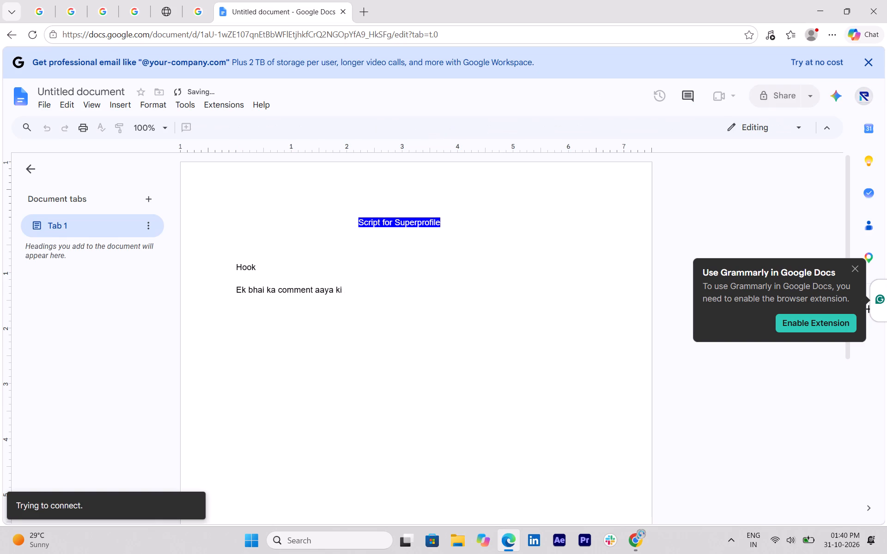
text(bhai tum)
key(space)
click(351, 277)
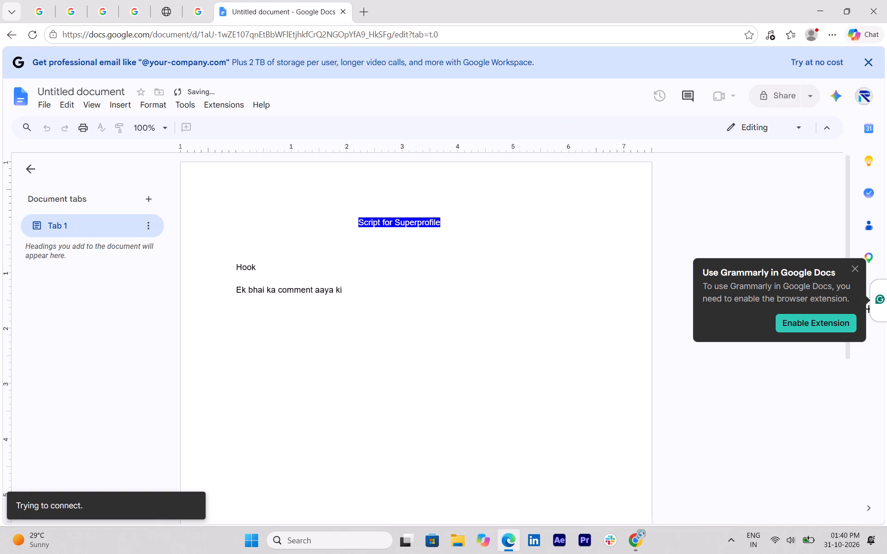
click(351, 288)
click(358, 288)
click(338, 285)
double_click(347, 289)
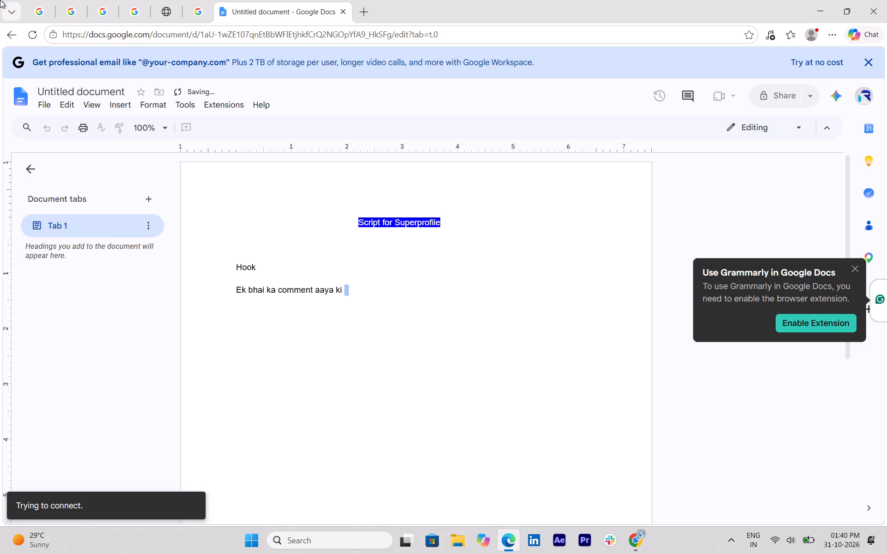
Dismiss the Grammarly extension prompt.
click(861, 271)
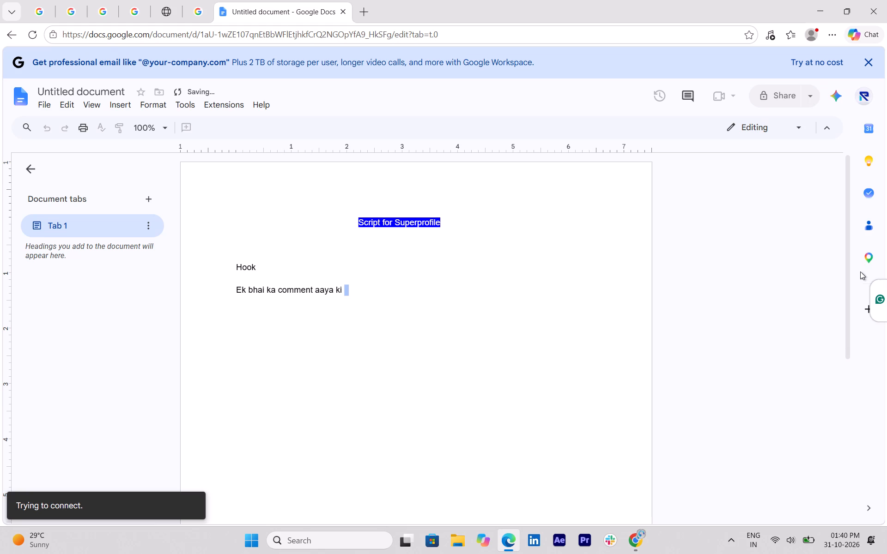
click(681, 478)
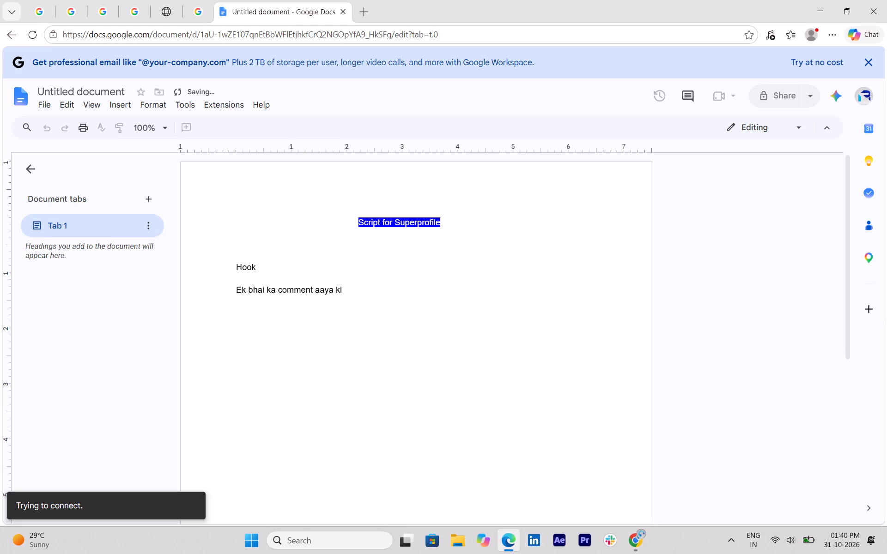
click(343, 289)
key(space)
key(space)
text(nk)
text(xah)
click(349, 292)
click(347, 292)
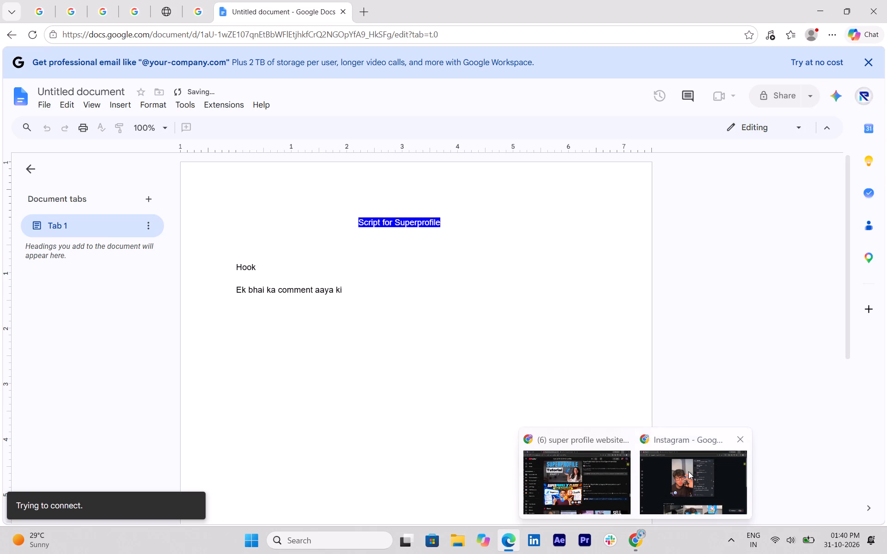
Switch to the Instagram window in Chrome and look through the own profile, home feed and explore page.
click(688, 471)
click(274, 233)
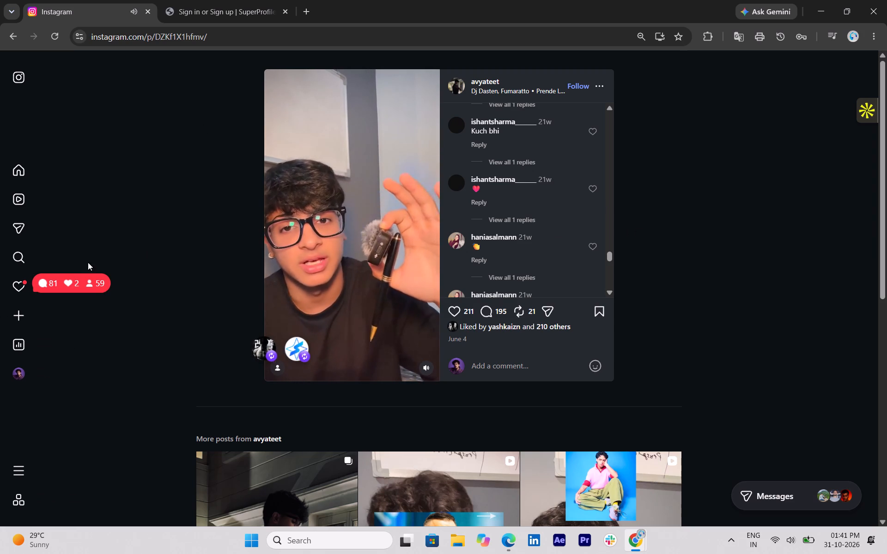
click(21, 376)
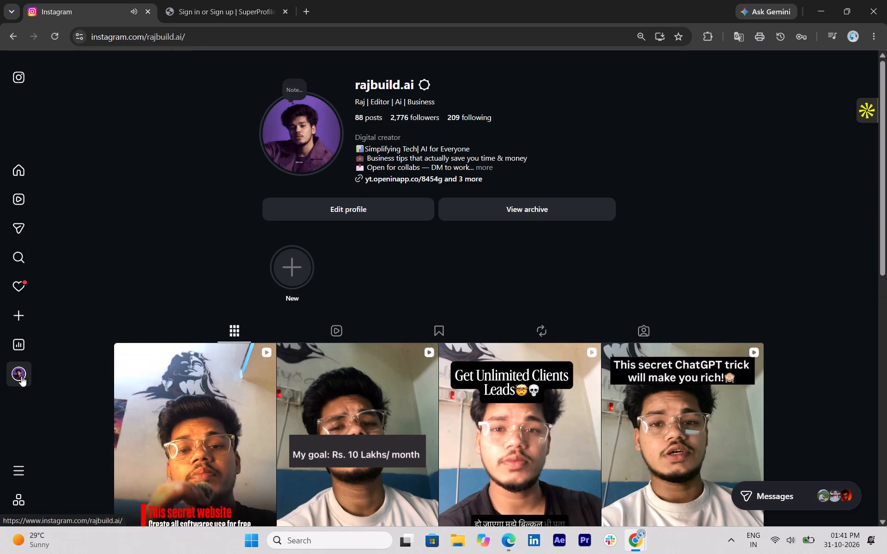
click(19, 180)
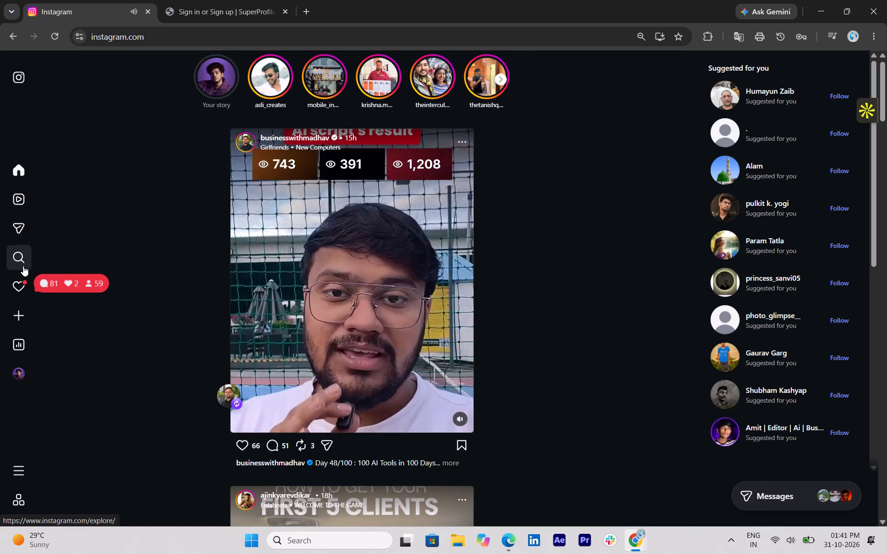
click(22, 265)
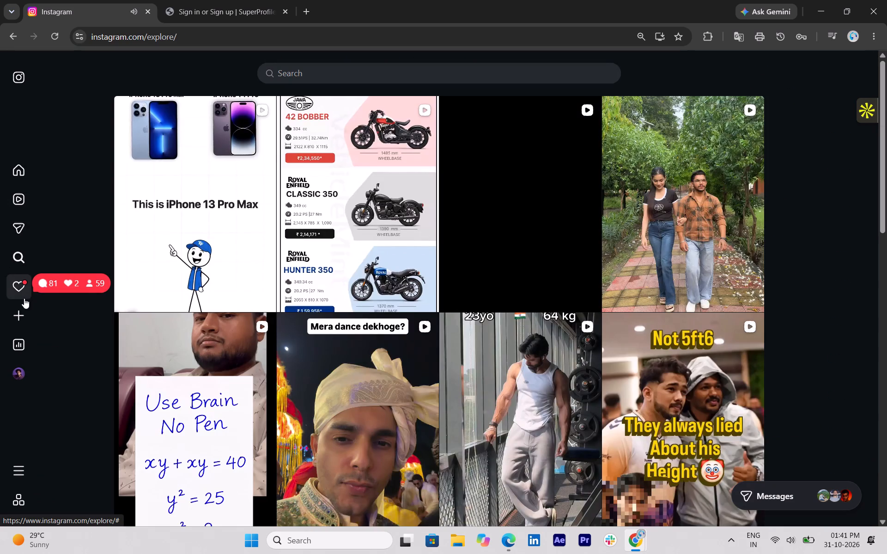
Review the Instagram notifications, including those filtered by Follows, and close the notifications list.
click(15, 295)
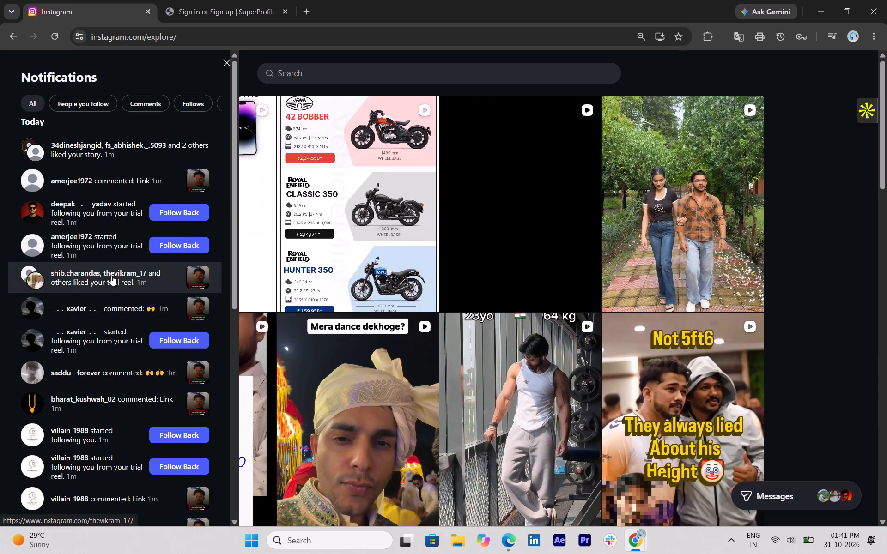
scroll(110, 277, up, 2)
scroll(109, 278, down, 2)
scroll(108, 279, up, 3)
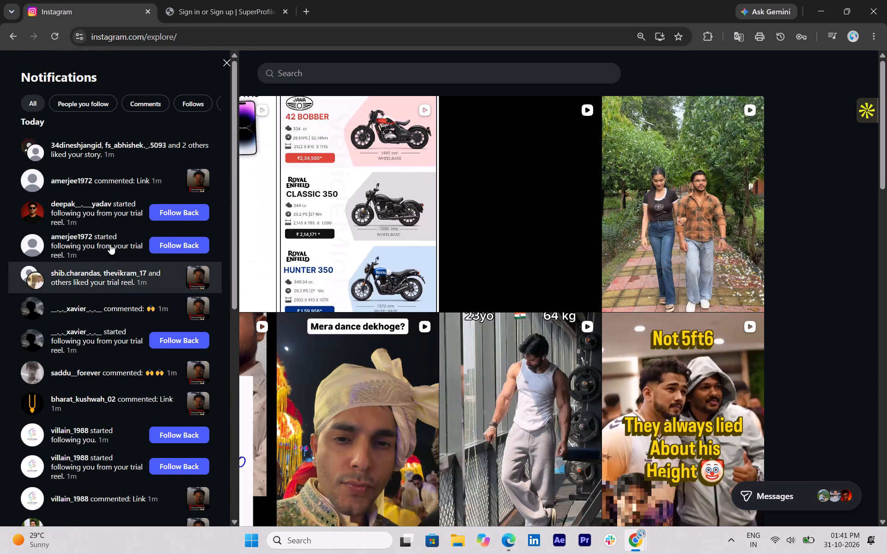
scroll(125, 288, down, 2)
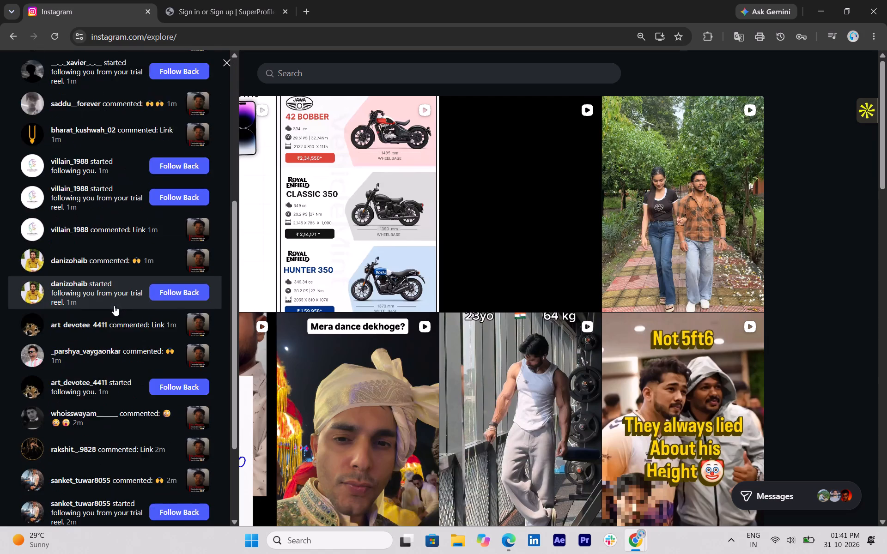
scroll(113, 308, down, 2)
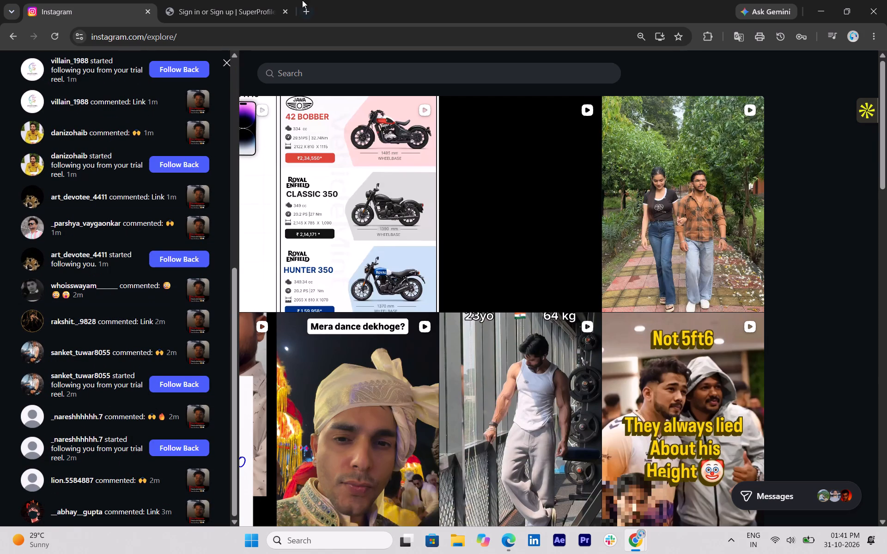
scroll(152, 365, down, 3)
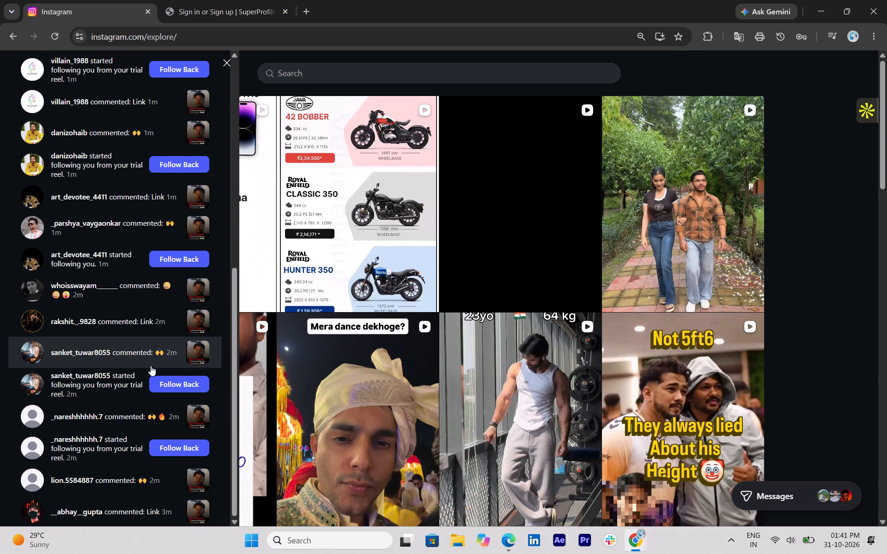
scroll(149, 366, down, 1)
scroll(149, 366, up, 3)
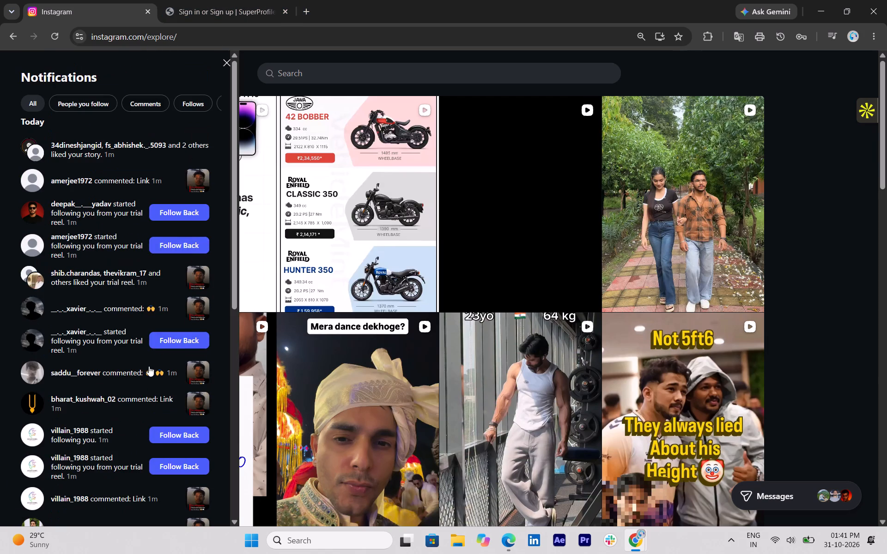
scroll(149, 366, up, 2)
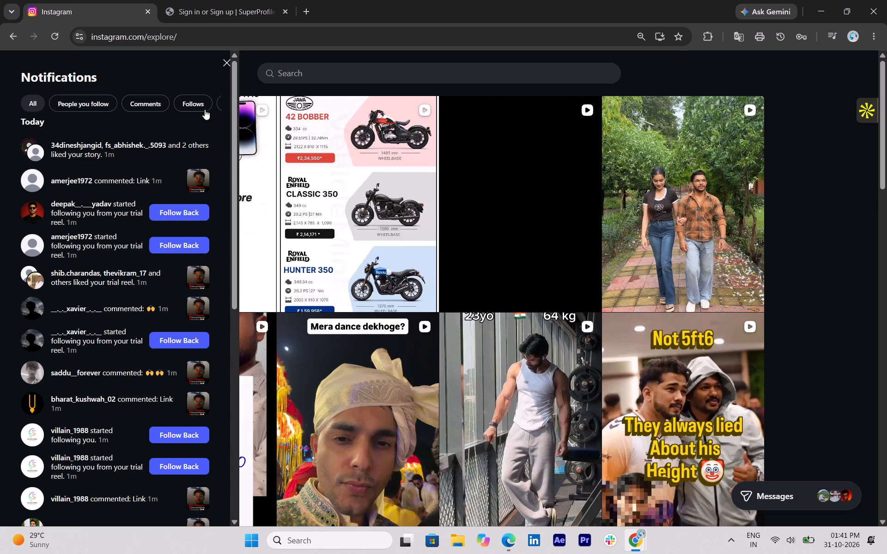
click(200, 110)
click(200, 110)
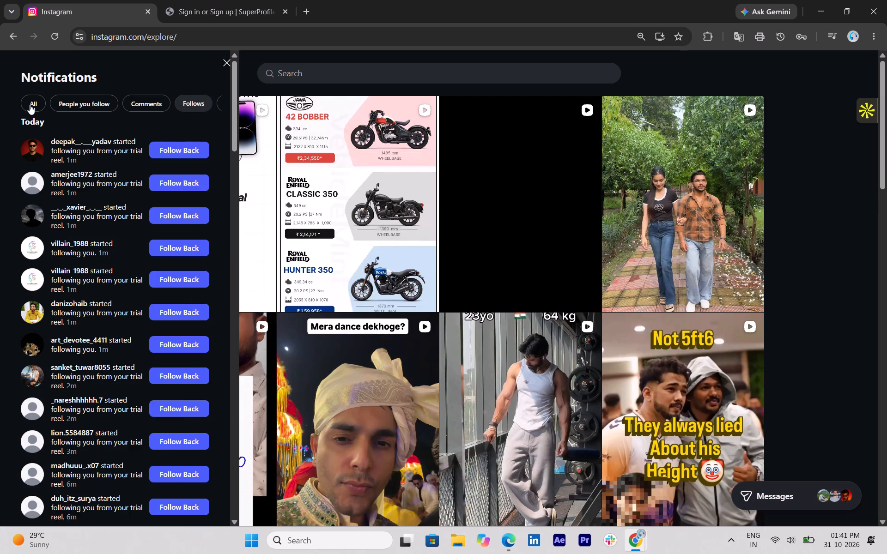
click(31, 104)
click(225, 63)
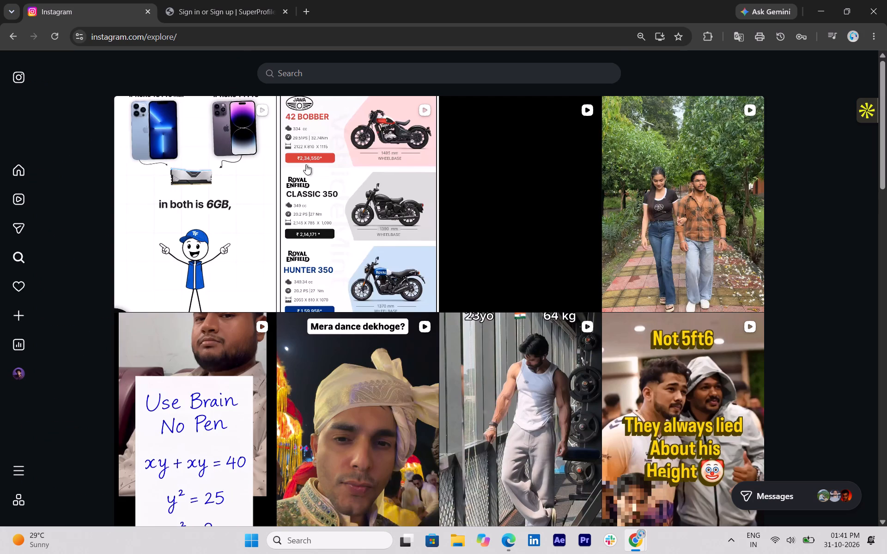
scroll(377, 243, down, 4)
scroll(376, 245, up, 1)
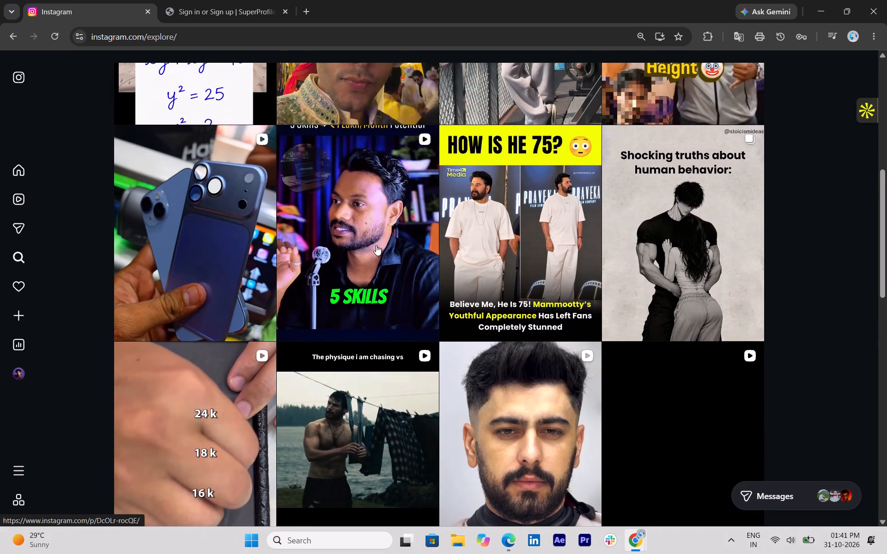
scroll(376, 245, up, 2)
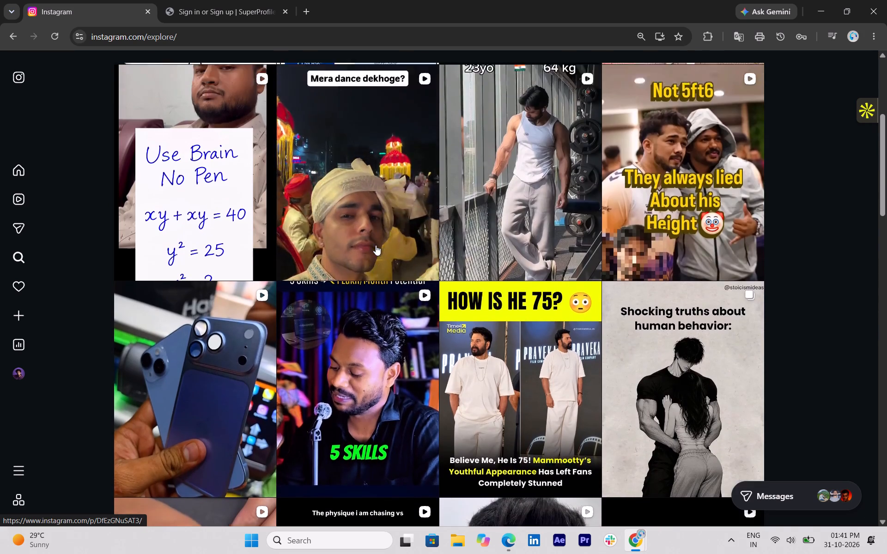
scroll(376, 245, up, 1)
Return to the Google Docs document in Edge and continue the hook line after "aaya ki" with "bhai".
click(503, 537)
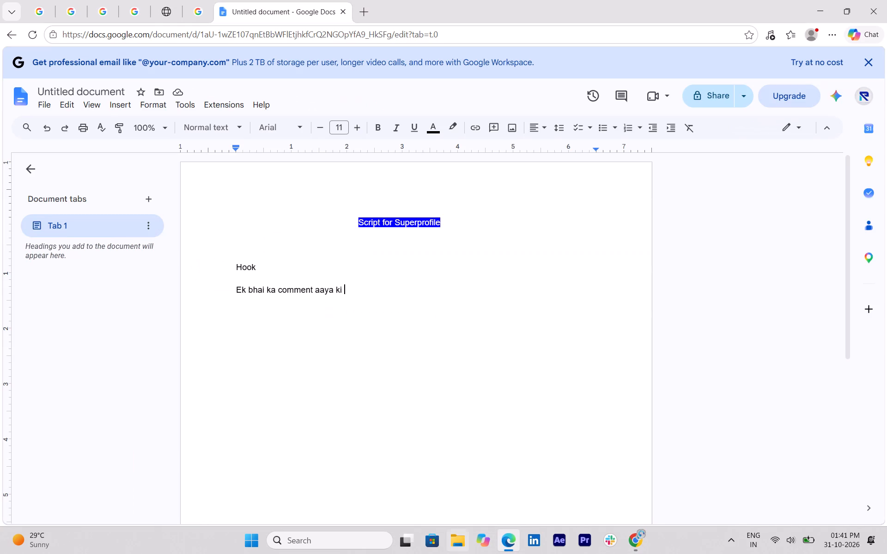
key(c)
key(BackSpace)
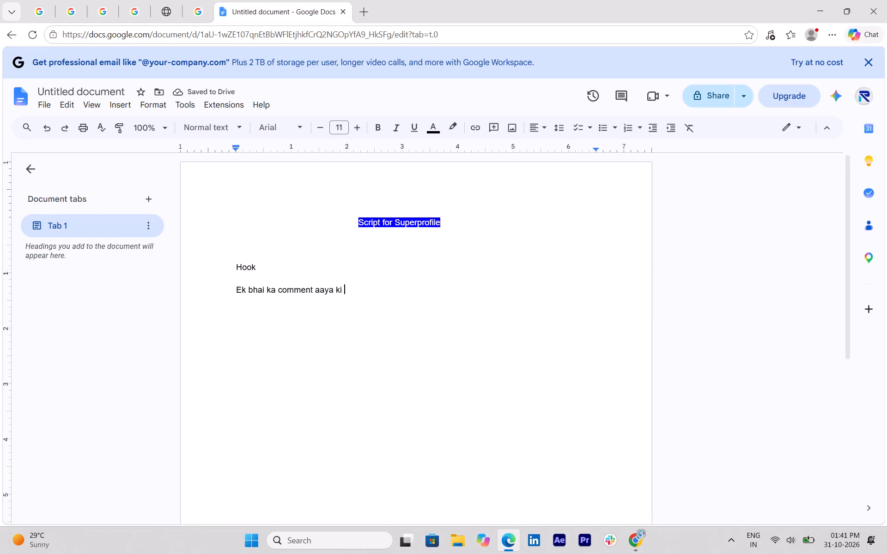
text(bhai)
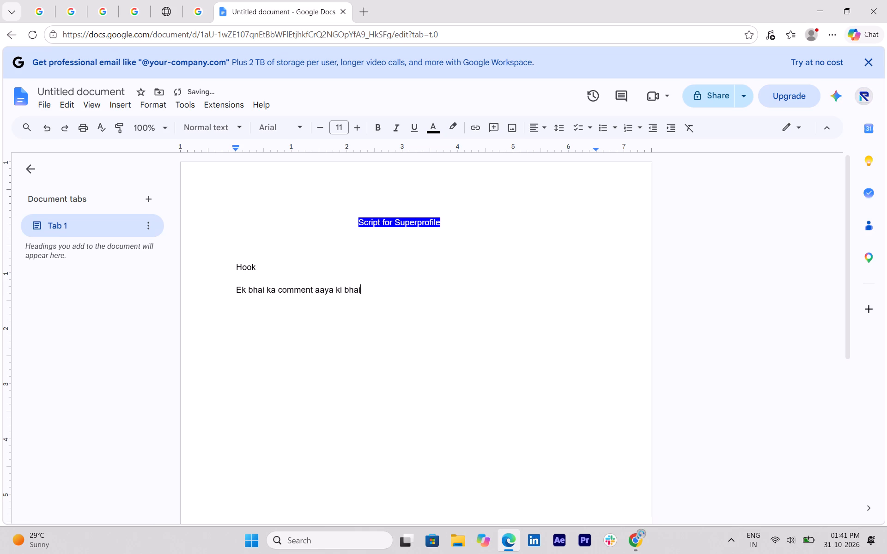
Complete the hook sentence with "tum ek saath bohot sare comment ka instant reply kase karte ho?".
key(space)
text(tum ek ssaat)
key(BackSpace)
key(BackSpace)
key(BackSpace)
key(BackSpace)
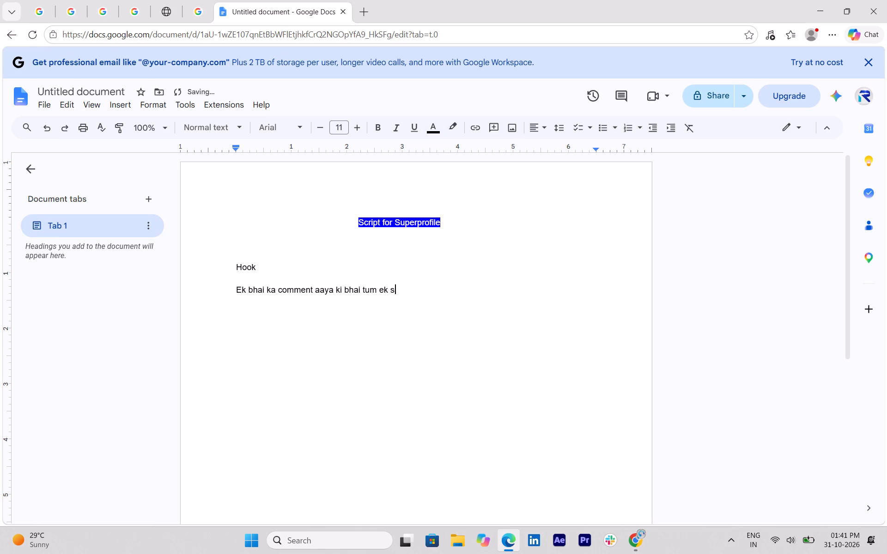
text(aath)
key(space)
text(bohot sare c)
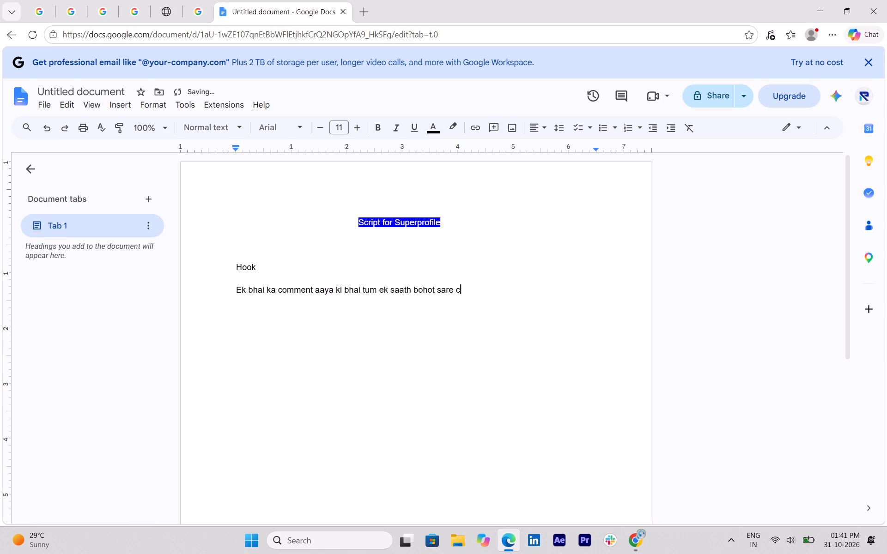
text(omment ka repl)
key(BackSpace)
key(BackSpace)
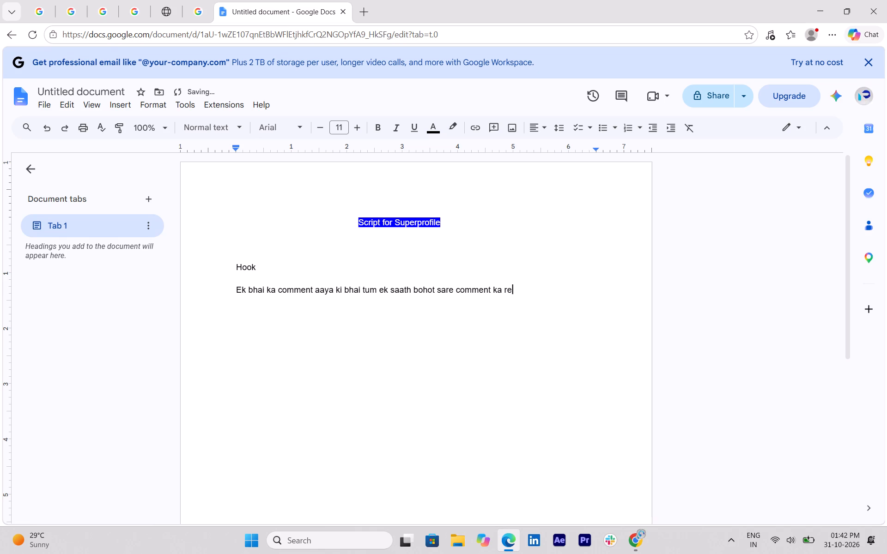
key(BackSpace)
key(BackSpace)
text(instant reply kase karte ho)
key(shift+question)
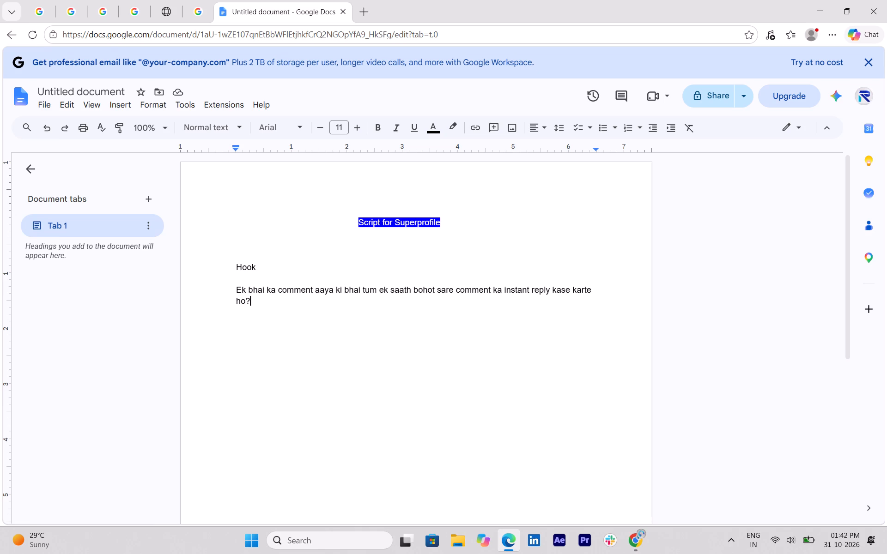
Start a new paragraph below the hook question with "Uska secret hai yeh ye app iss app mai".
key(Return)
key(Return)
text(uska secret hai)
key(space)
text(yeh s)
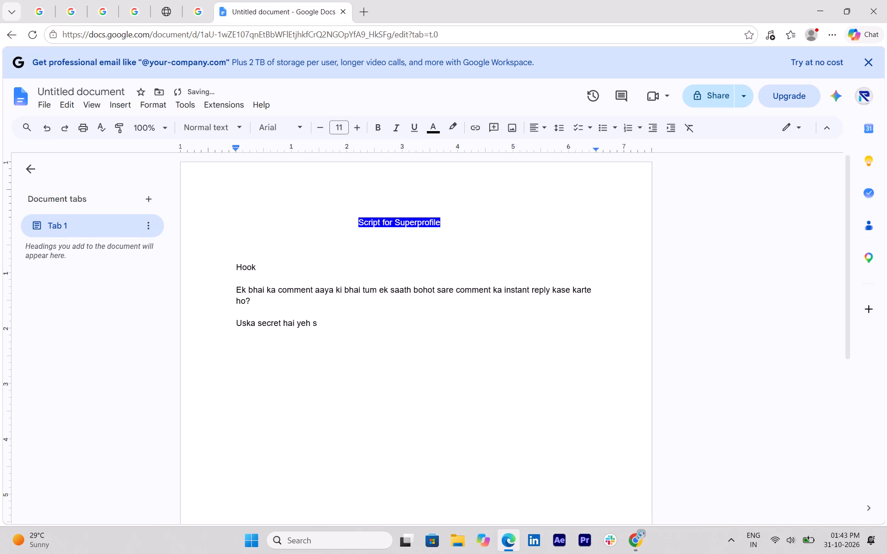
key(BackSpace)
text(ye)
key(space)
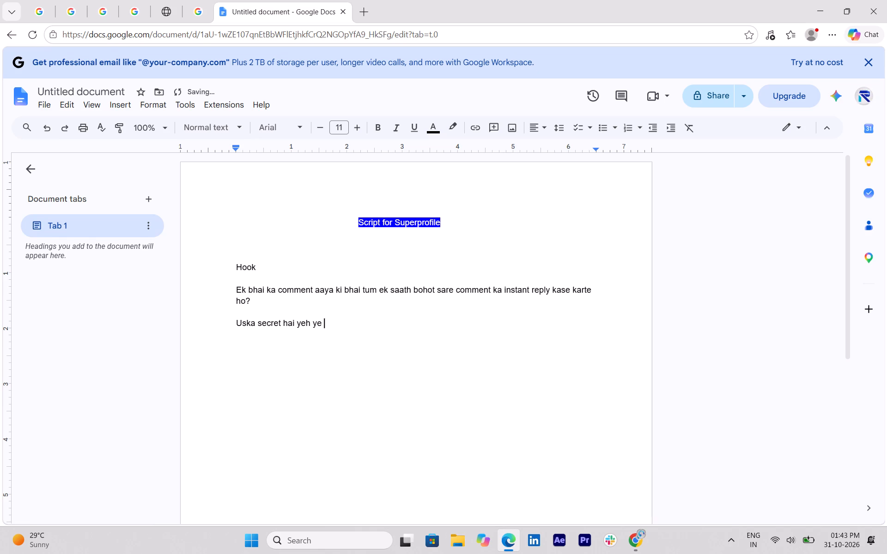
text(app iss)
key(space)
text(app)
key(space)
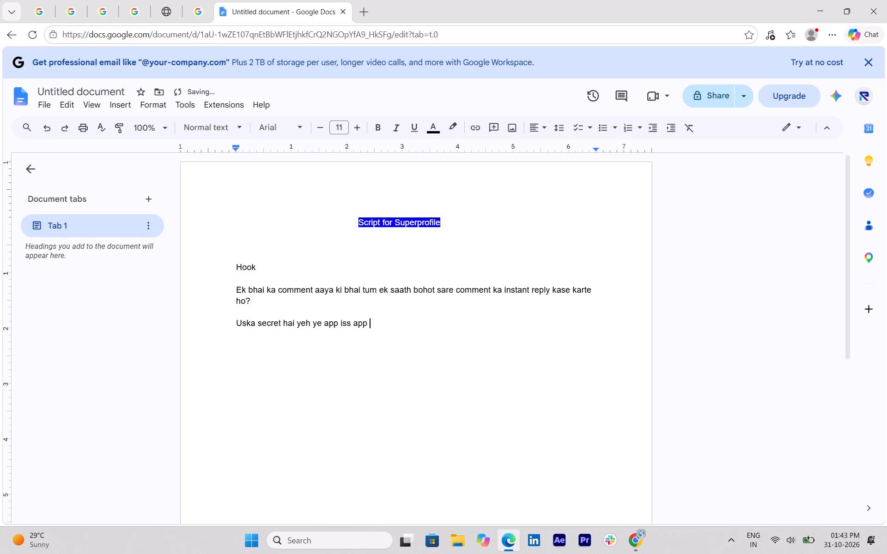
text(mai)
key(space)
Continue the secret paragraph with "tum multiple automation set kar sakte ho jisse tum".
text(tum mu)
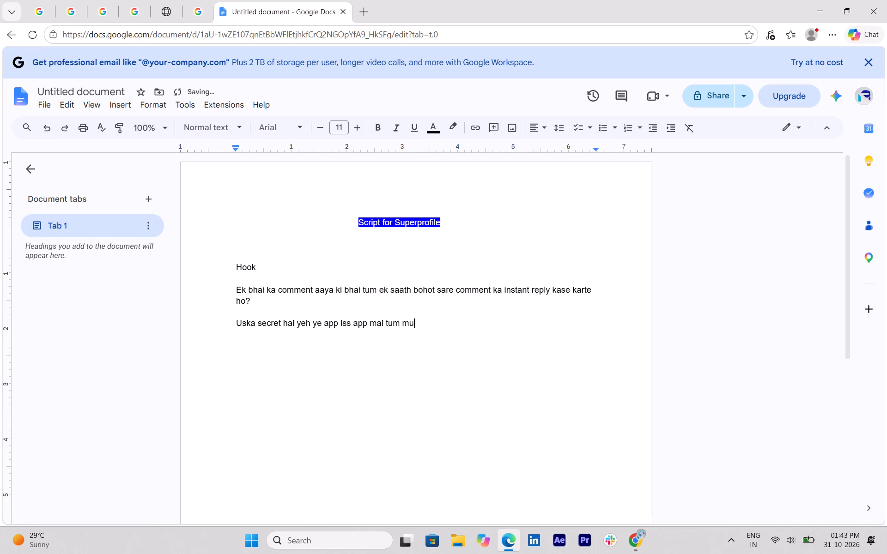
text(ltiple)
key(space)
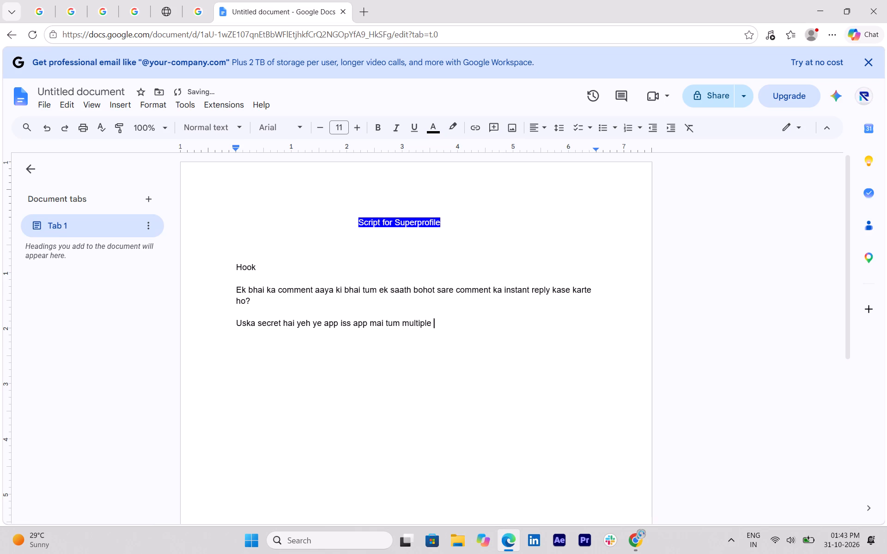
text(aut)
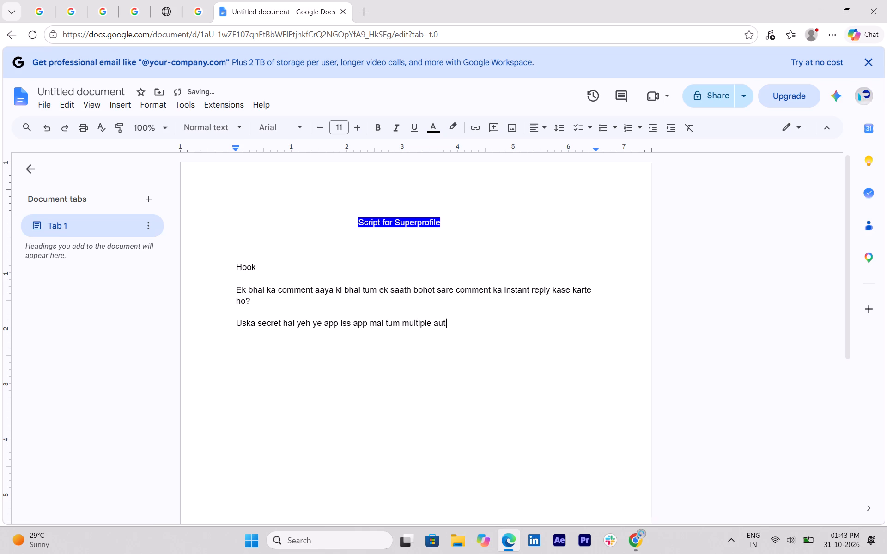
text(omation set kat)
key(BackSpace)
text(r sakte ho jisse tum)
key(space)
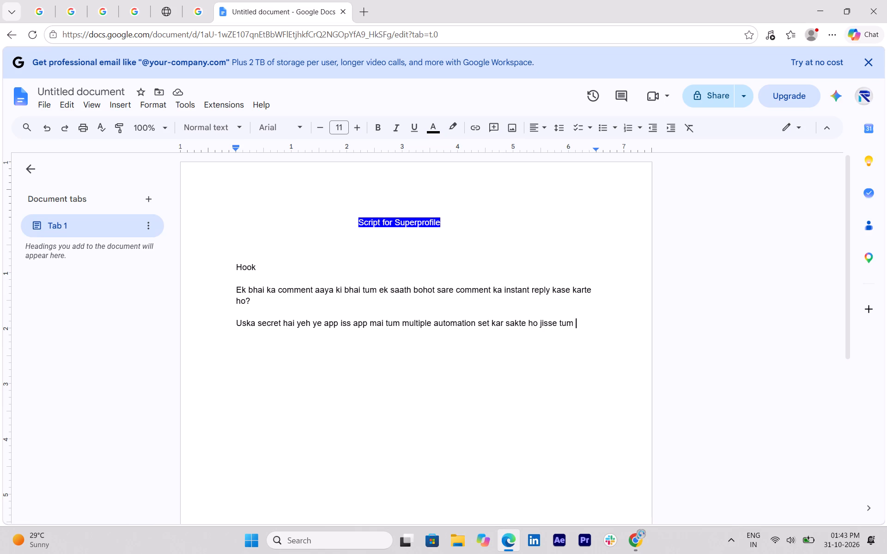
Continue the sentence with "sabhi comments ka instant de sakte ho wo bhi meri trah..".
text(sabhi comments ka insta)
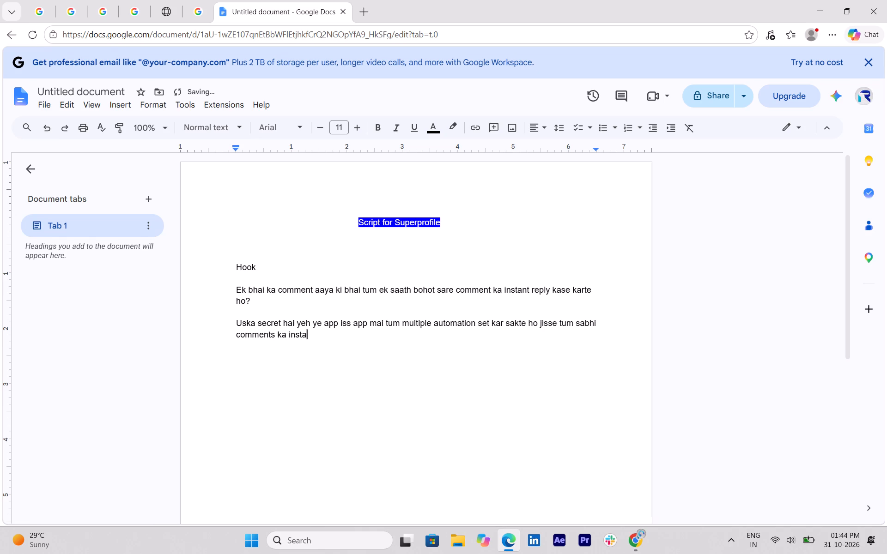
key(BackSpace)
key(BackSpace)
text(tant de sakte)
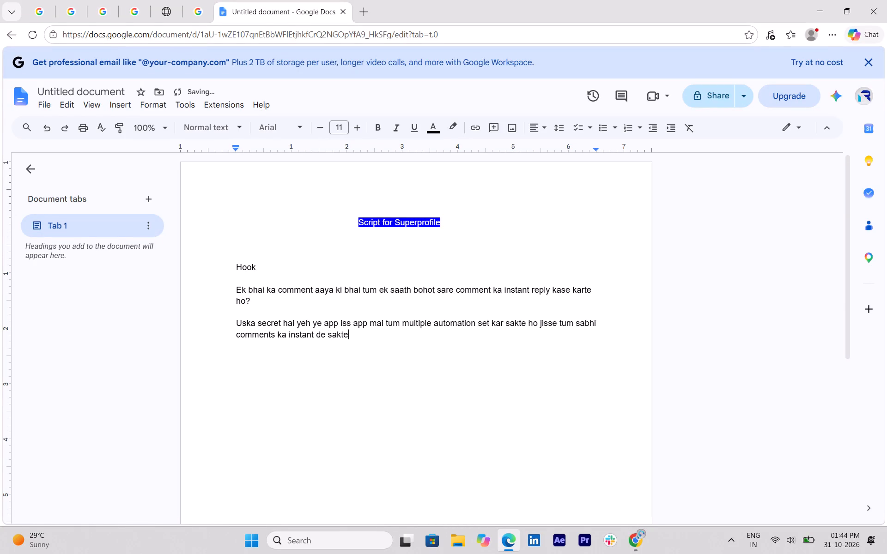
key(space)
text(ho bh)
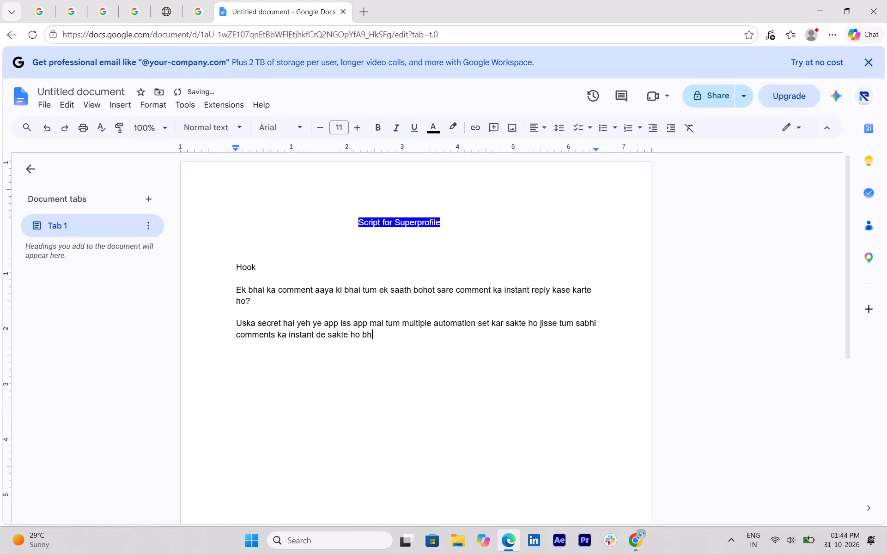
key(BackSpace)
key(BackSpace)
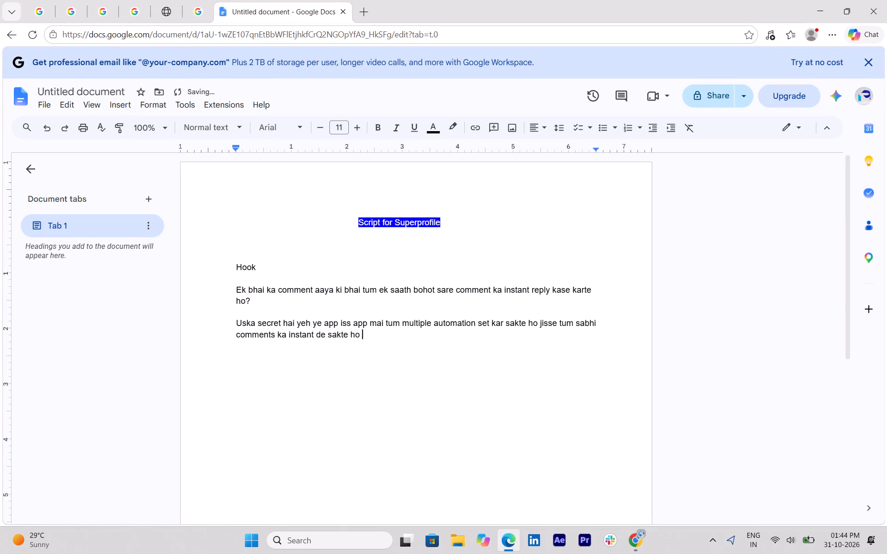
text(wo bh)
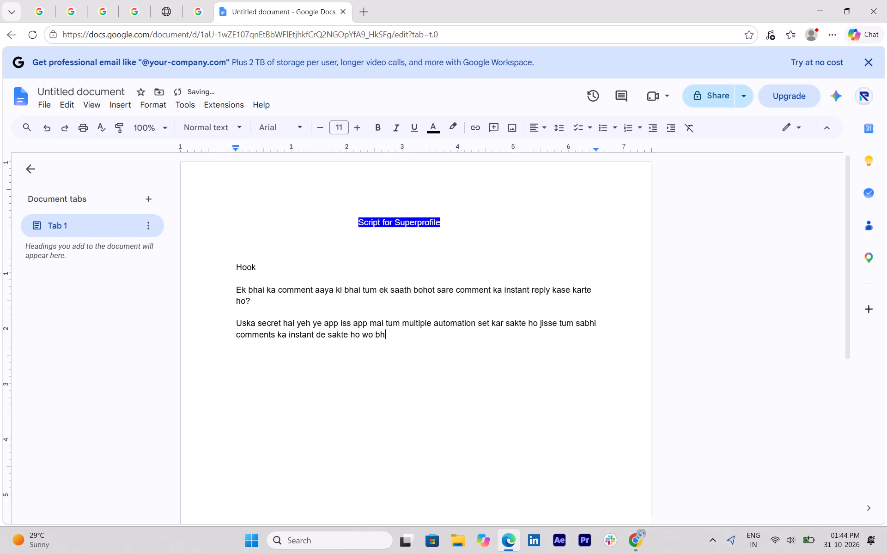
text(i meri trah)
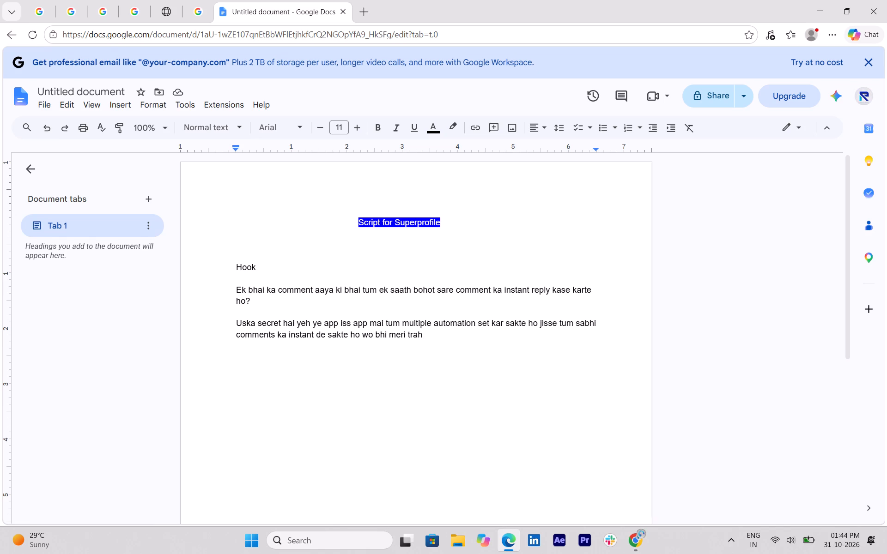
text(..)
click(634, 542)
click(697, 499)
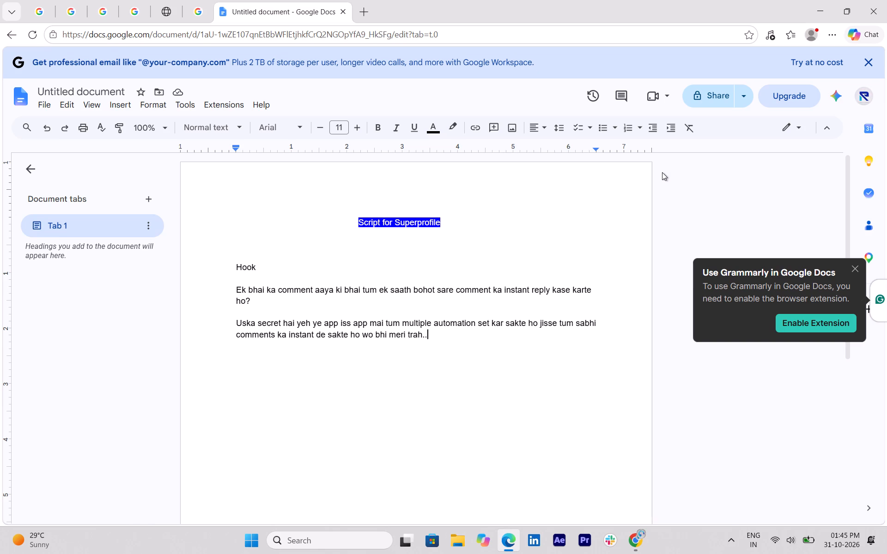
text(aur)
key(space)
key(t)
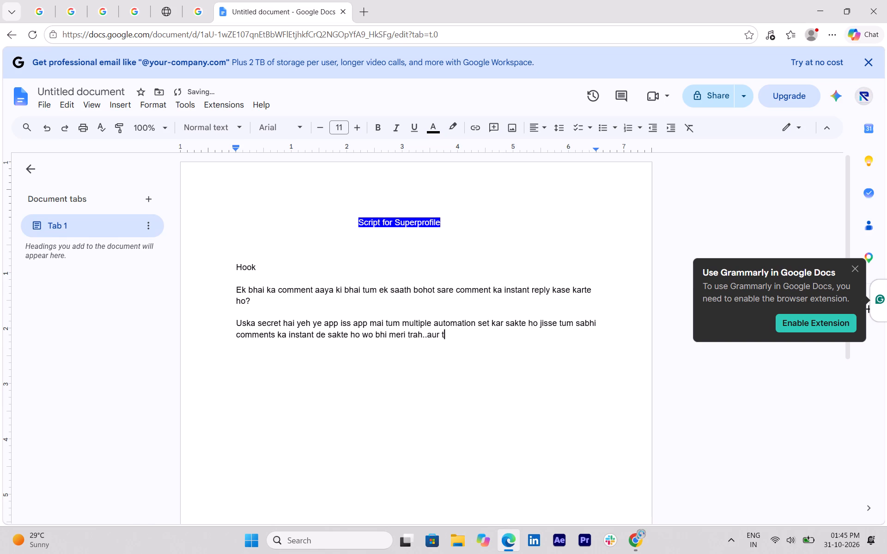
text(eji se followers bhi in)
key(c)
text(re)
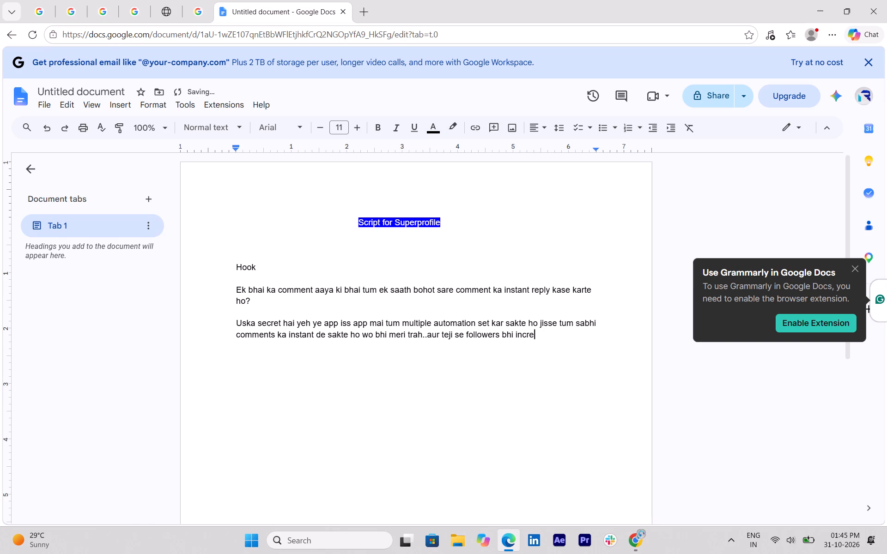
text(se)
key(space)
text(kar sa)
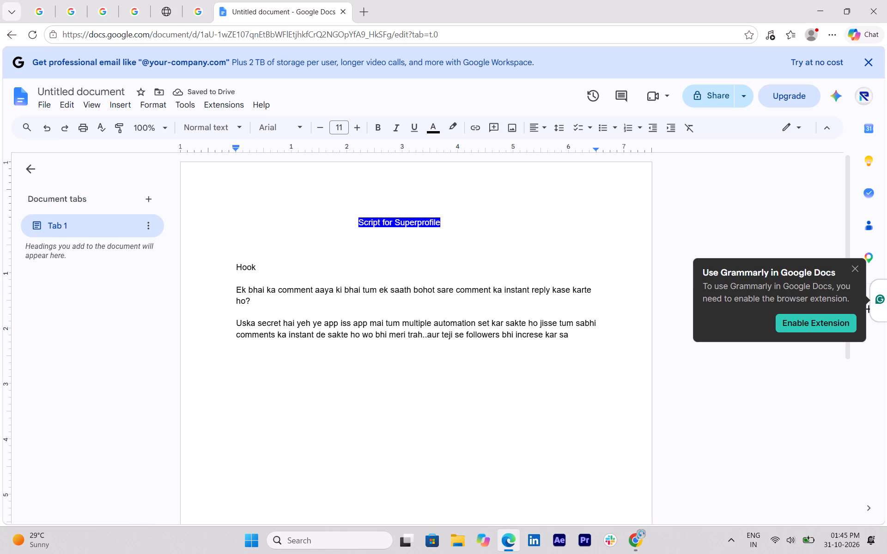
text(kte ho)
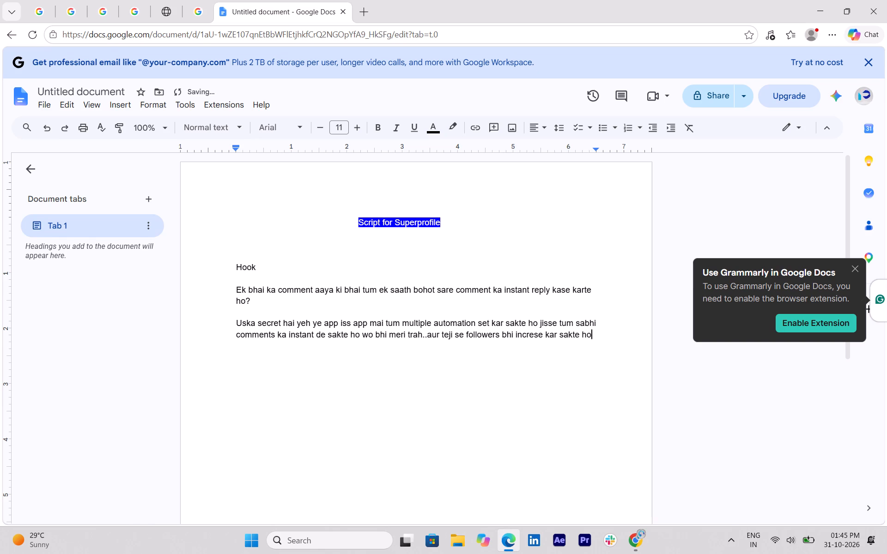
key(Return)
Start a new paragraph below the secret paragraph with "Agar iss app ka link chaiye toh comment mai".
key(Return)
key(Return)
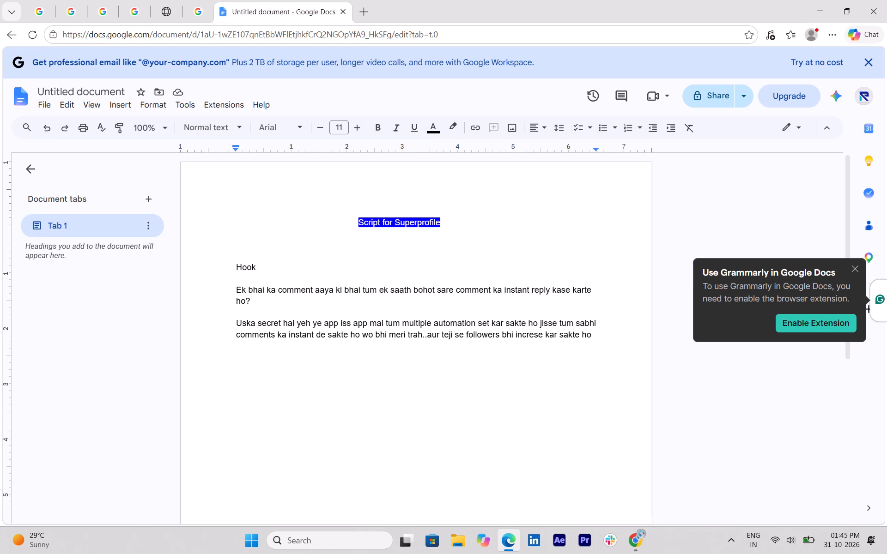
text(agar iss app l)
key(BackSpace)
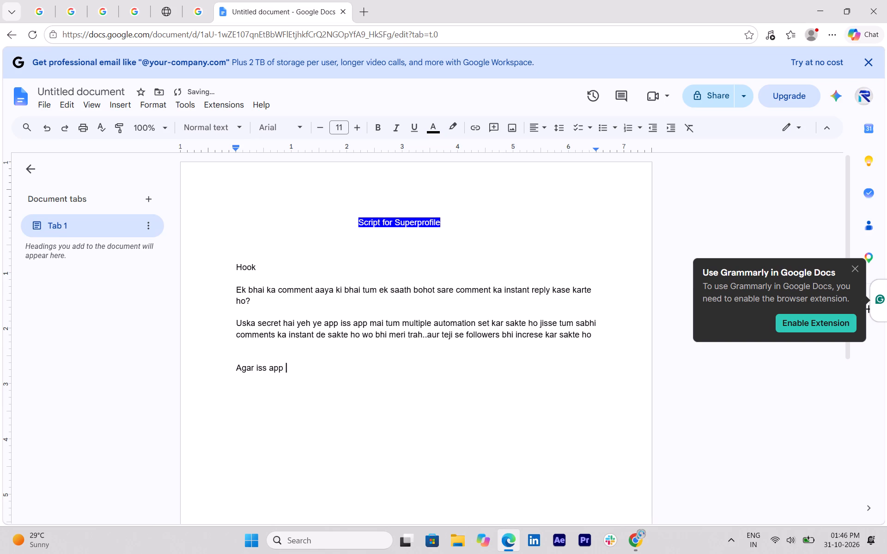
text(ka link chaiye toh comme)
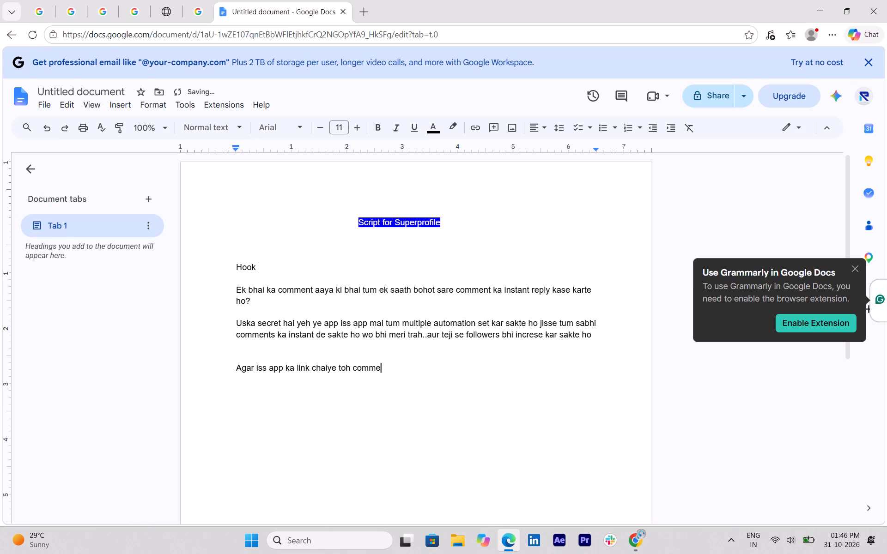
text(nt mai)
key(space)
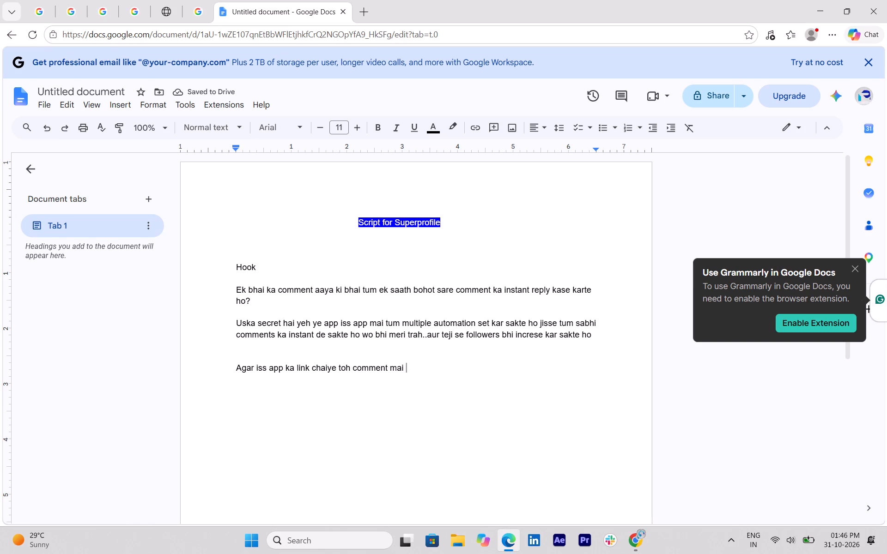
Complete the closing line with "karo link mai DM mai send kar dunga".
key(k)
text(aro kuch)
key(space)
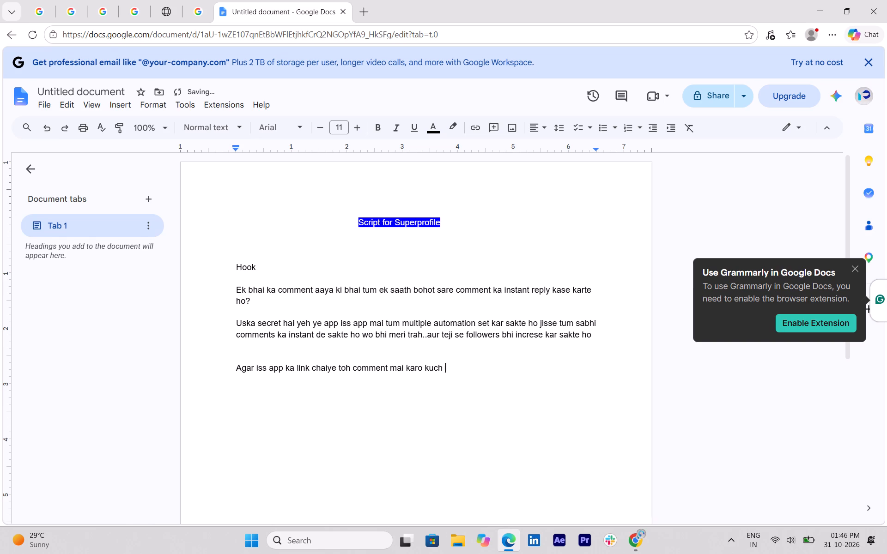
key(BackSpace)
key(BackSpace)
key(BackSpace)
key(BackSpace)
key(BackSpace)
text(link mai dm)
key(space)
key(BackSpace)
key(BackSpace)
key(BackSpace)
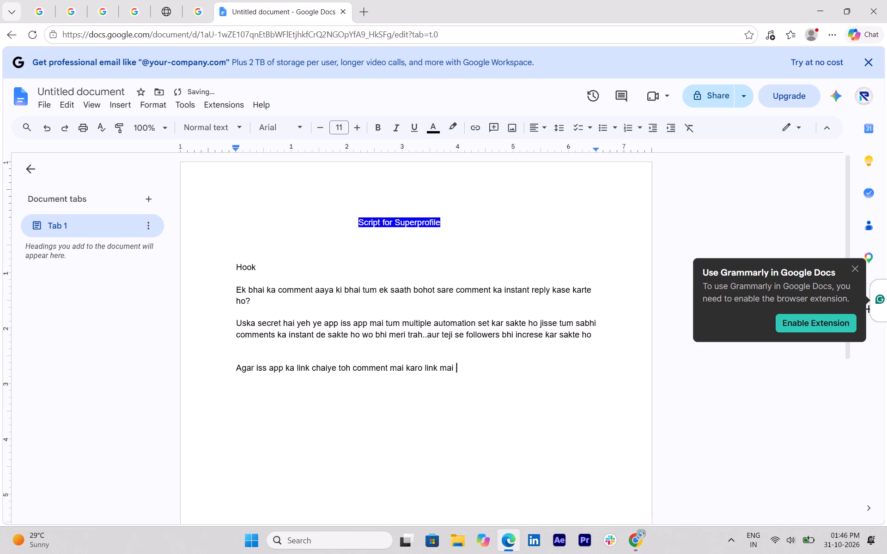
text(DM mai send kar dunga)
key(space)
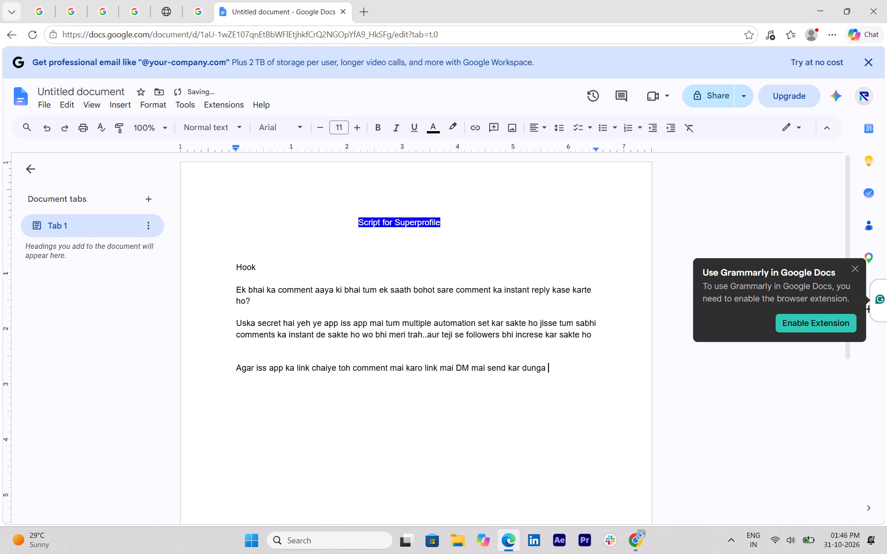
Insert an extra blank line between the hook question and the secret paragraph.
click(241, 309)
click(248, 310)
key(Return)
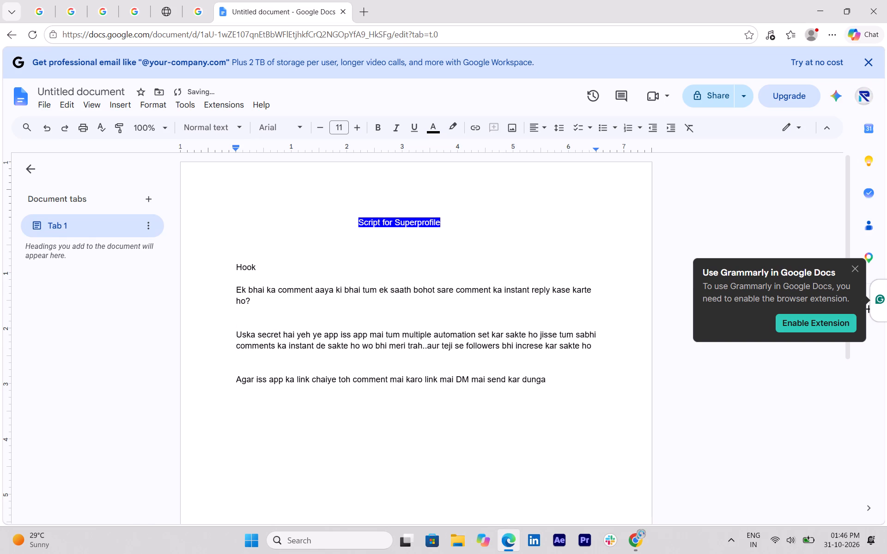
Add the heading "CTA" above the closing app-link line, with a blank line beneath the heading.
click(245, 363)
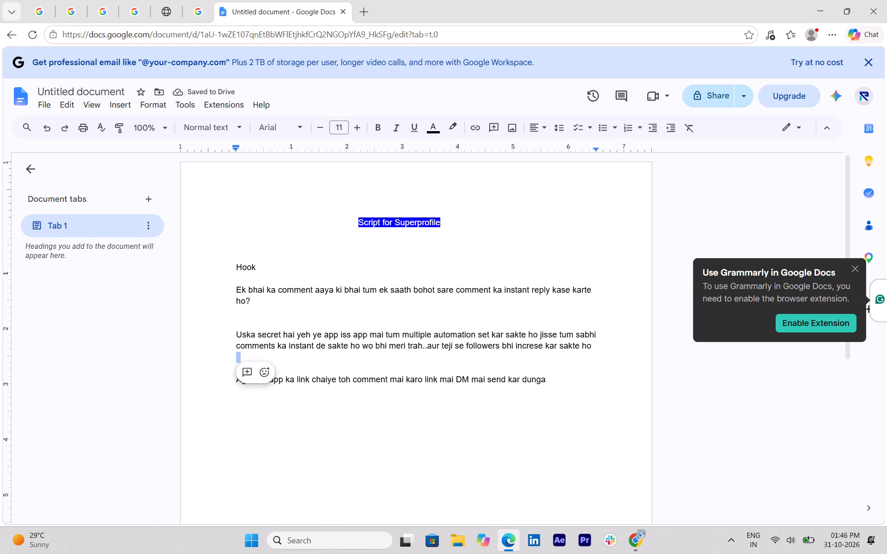
click(305, 360)
click(249, 366)
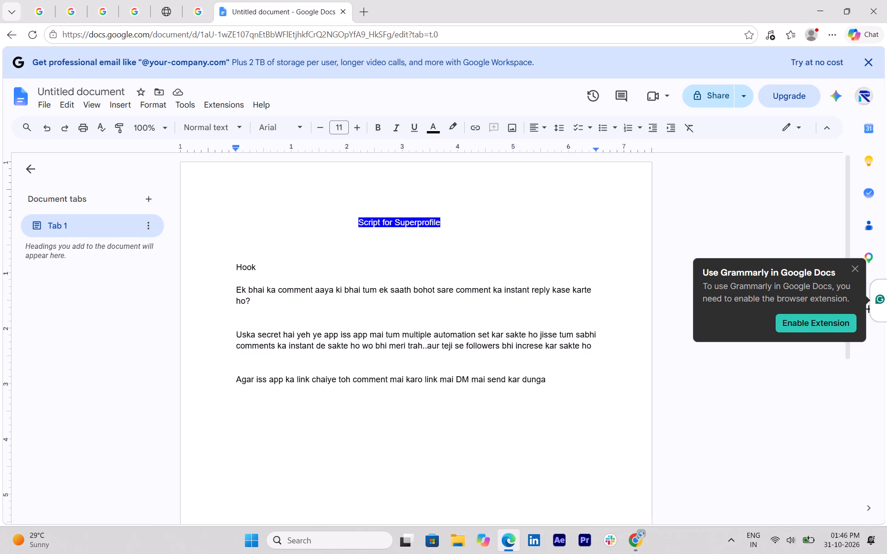
text(CTA)
key(space)
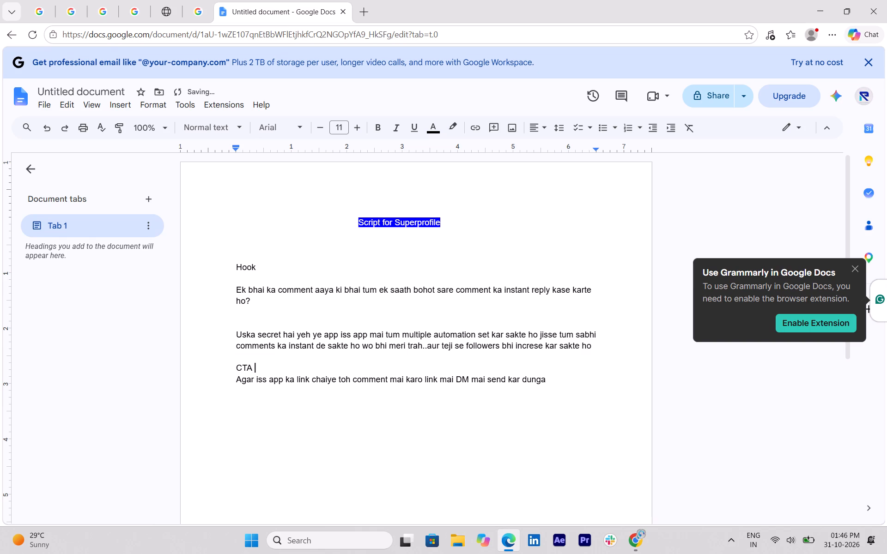
key(Return)
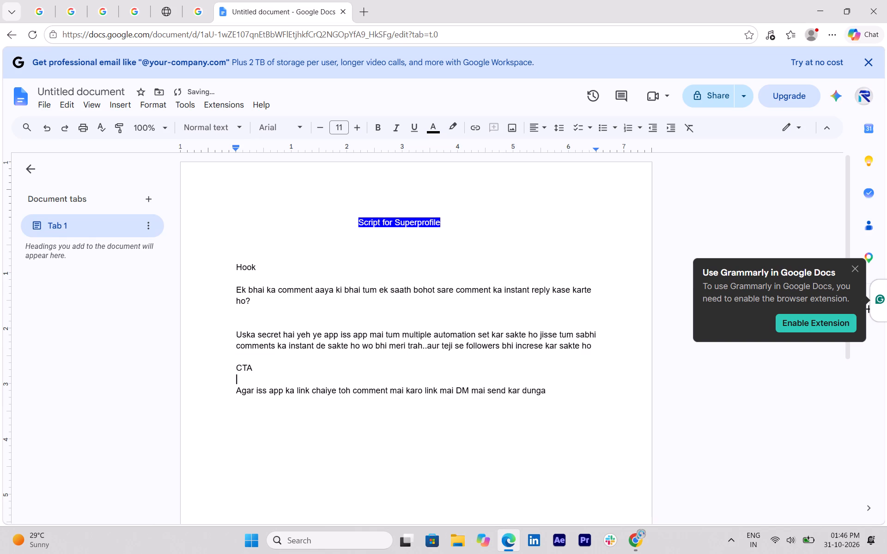
Dismiss the Grammarly extension prompt.
click(269, 322)
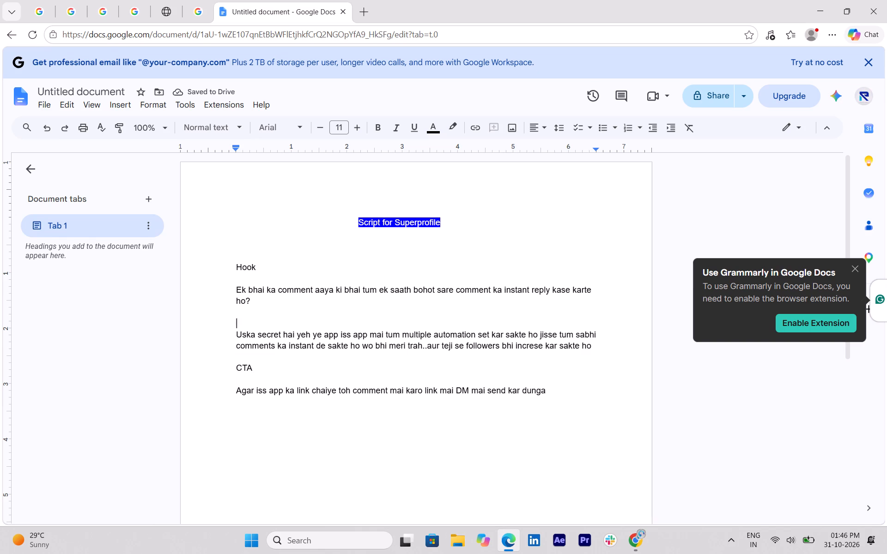
scroll(394, 320, down, 1)
scroll(394, 320, up, 1)
click(853, 266)
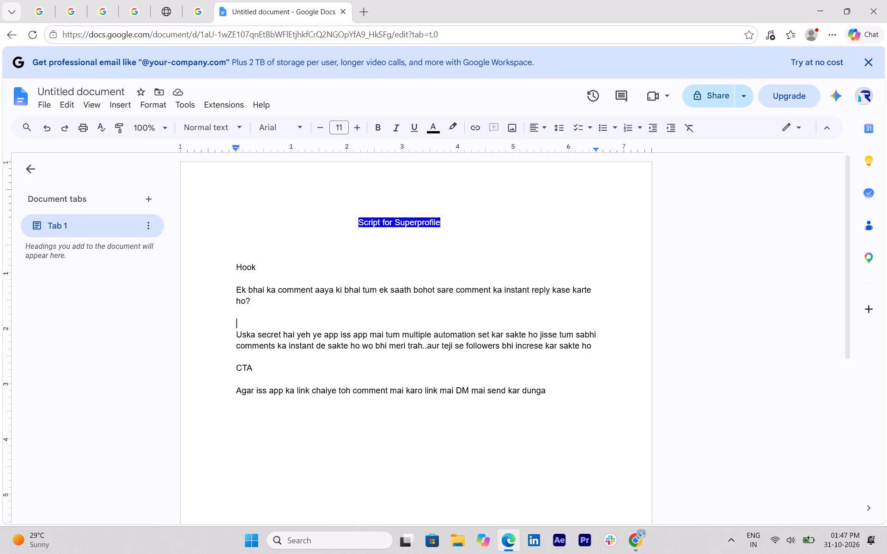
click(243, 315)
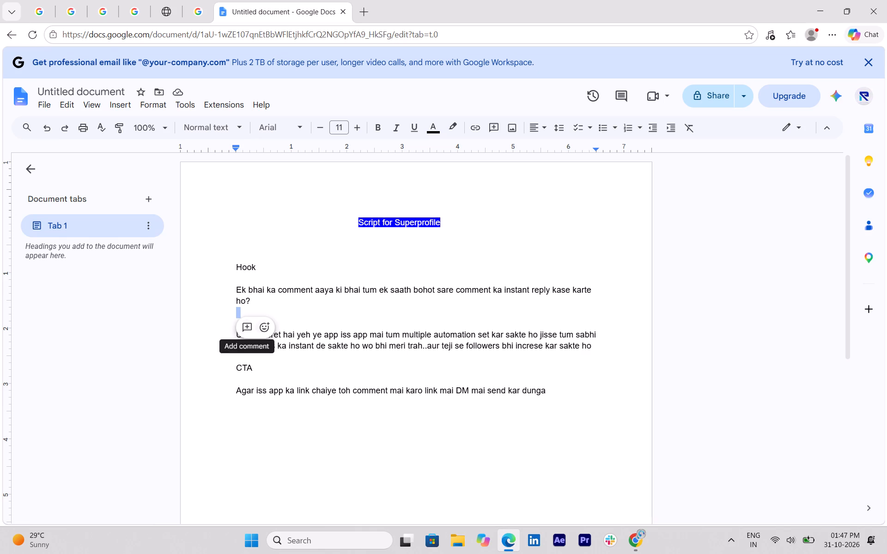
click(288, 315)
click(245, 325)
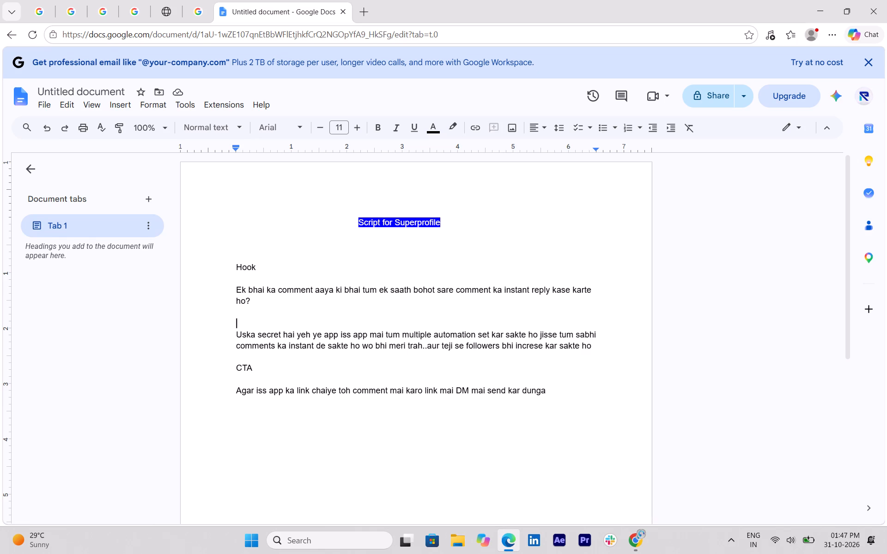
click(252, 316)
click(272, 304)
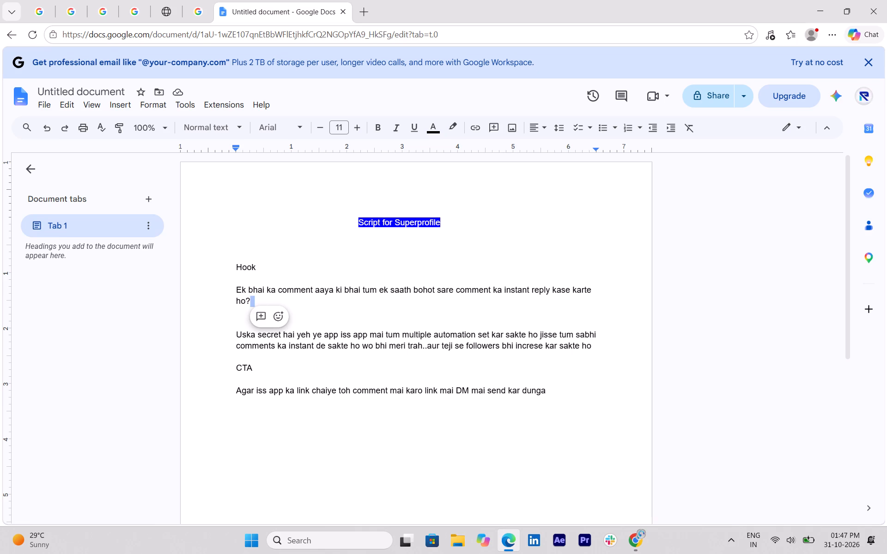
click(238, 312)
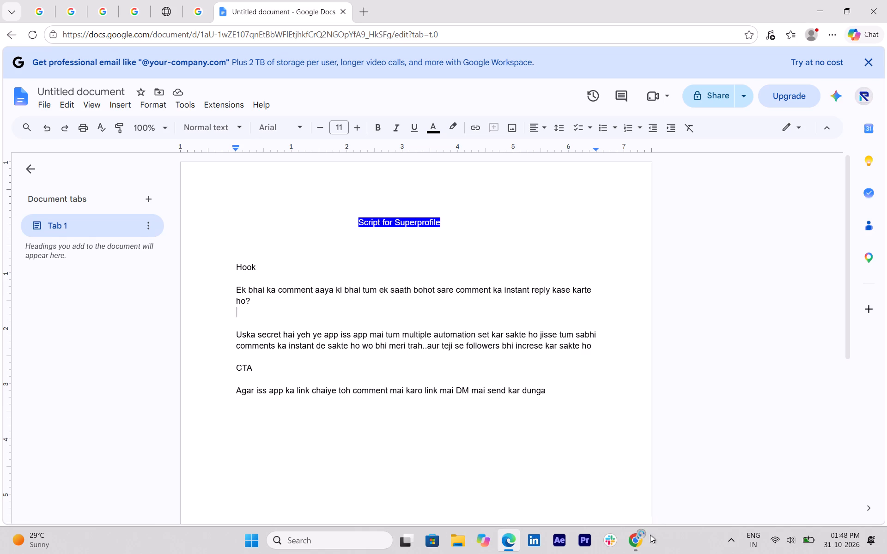
Switch to Chrome, search Google for "superprofile" in a new tab and open the SuperProfile website.
click(633, 551)
click(608, 489)
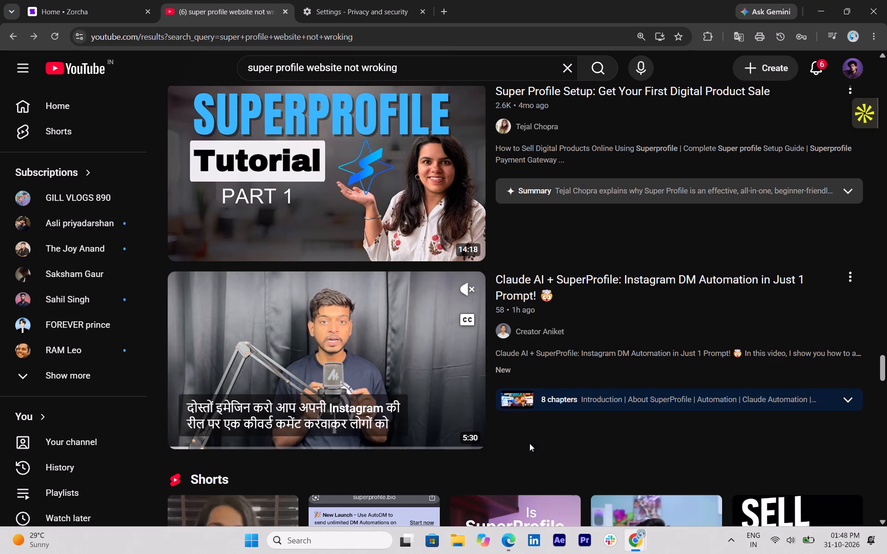
scroll(507, 442, down, 2)
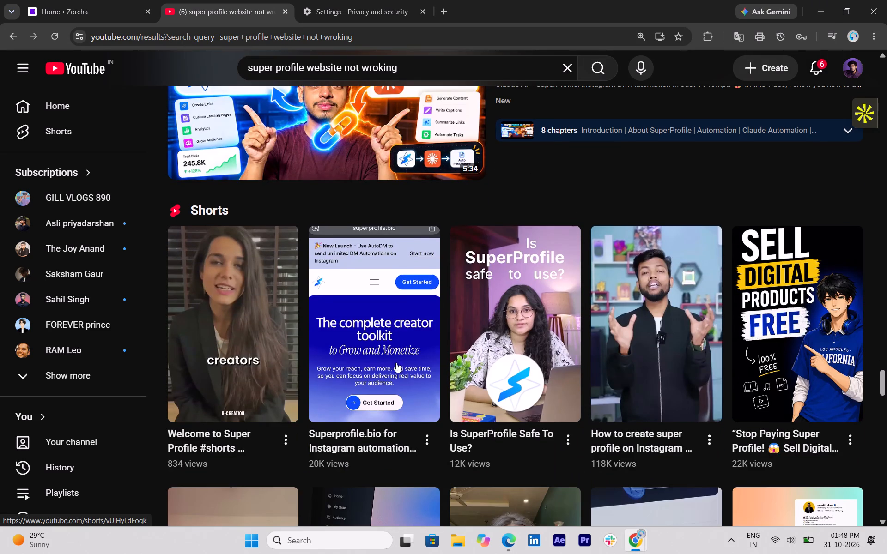
click(444, 9)
click(350, 223)
key(s)
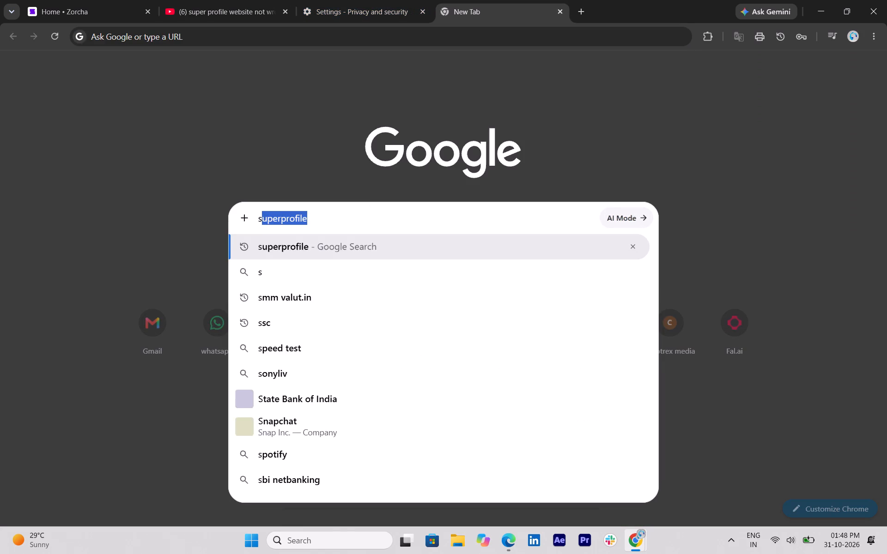
text(uper)
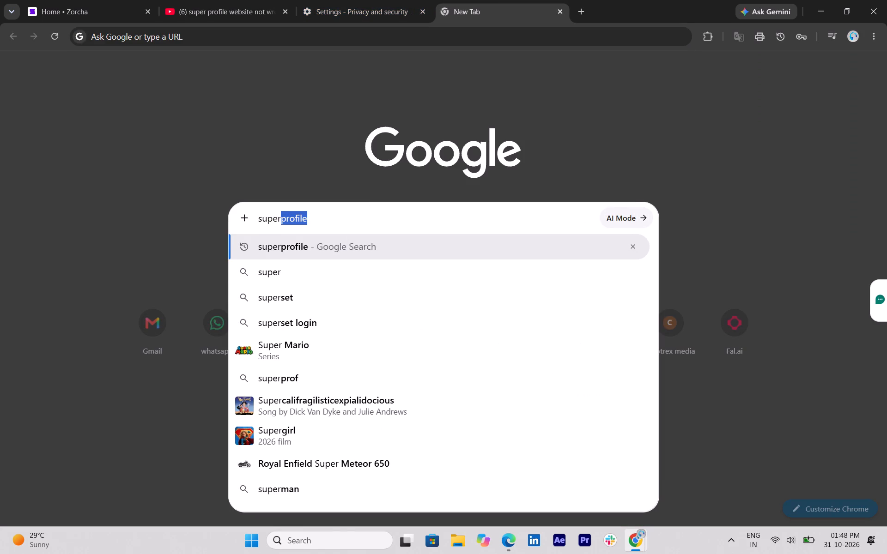
click(377, 238)
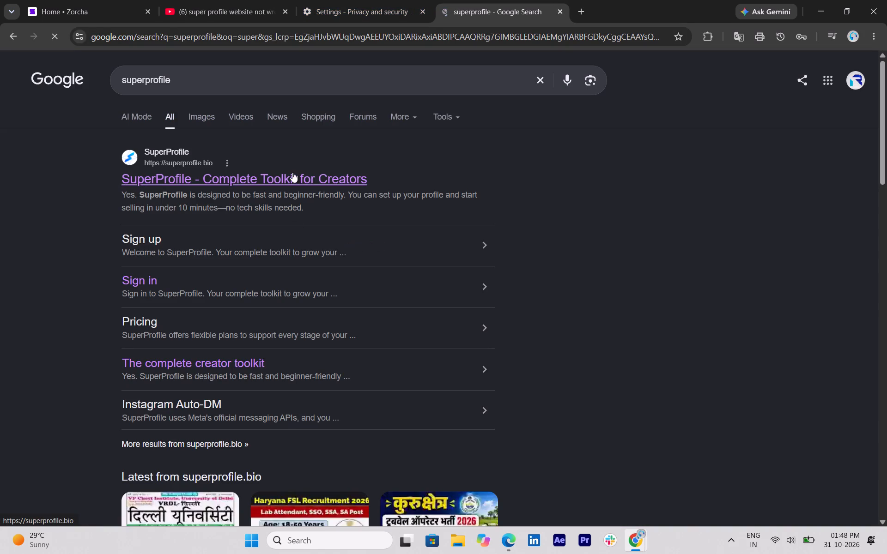
click(292, 174)
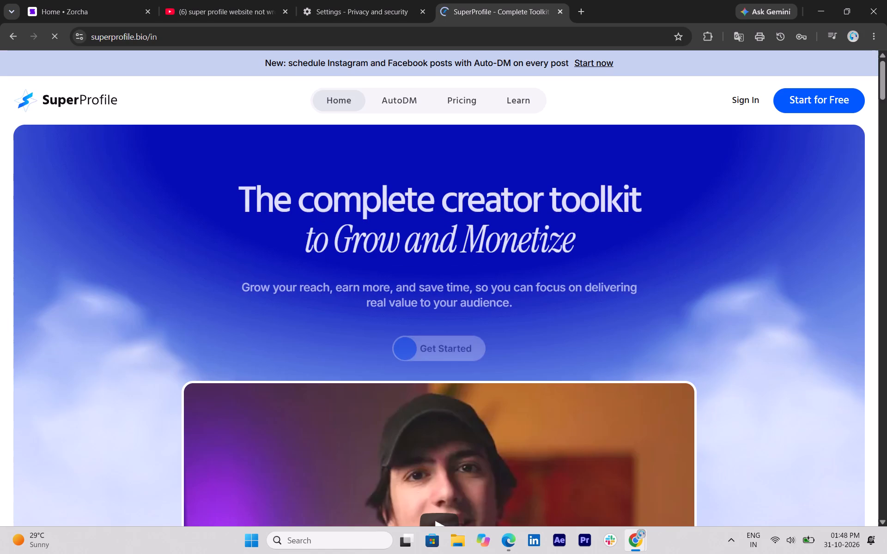
Look through the SuperProfile homepage for its intro video, press features and certifications.
scroll(585, 211, down, 5)
scroll(539, 221, up, 3)
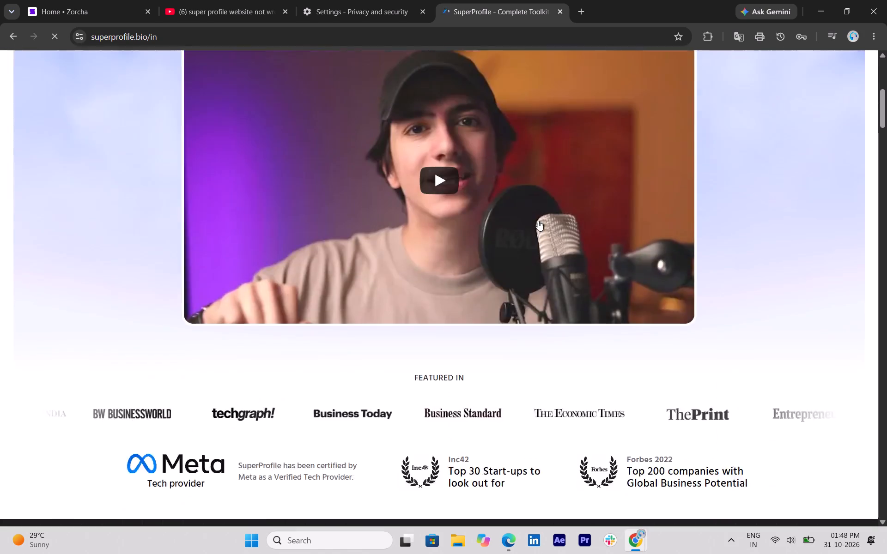
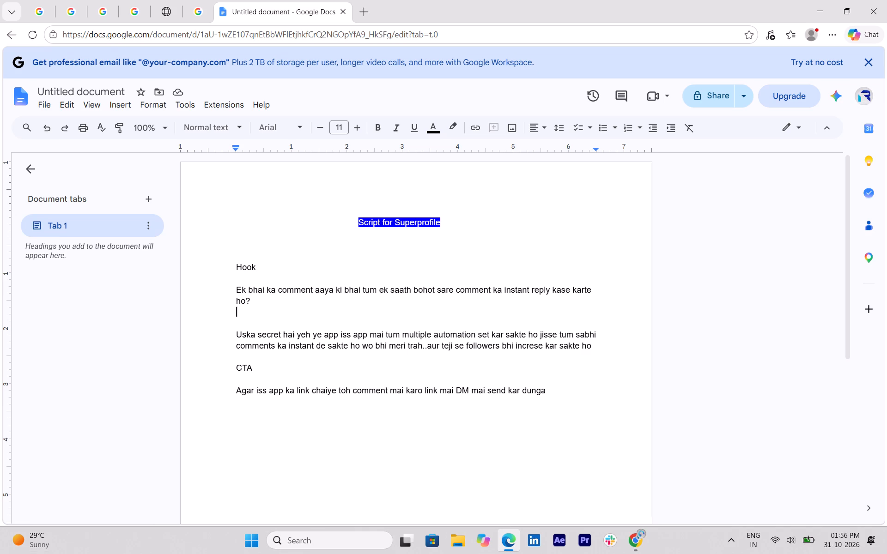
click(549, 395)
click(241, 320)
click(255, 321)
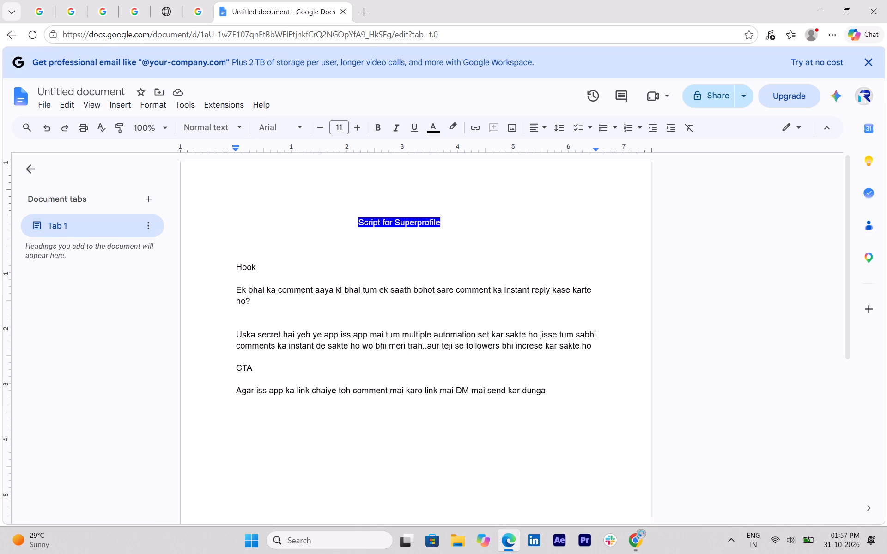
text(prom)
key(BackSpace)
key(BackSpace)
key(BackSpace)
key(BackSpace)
Insert an extra blank line above the "Uska secret hai" paragraph of the script.
key(Return)
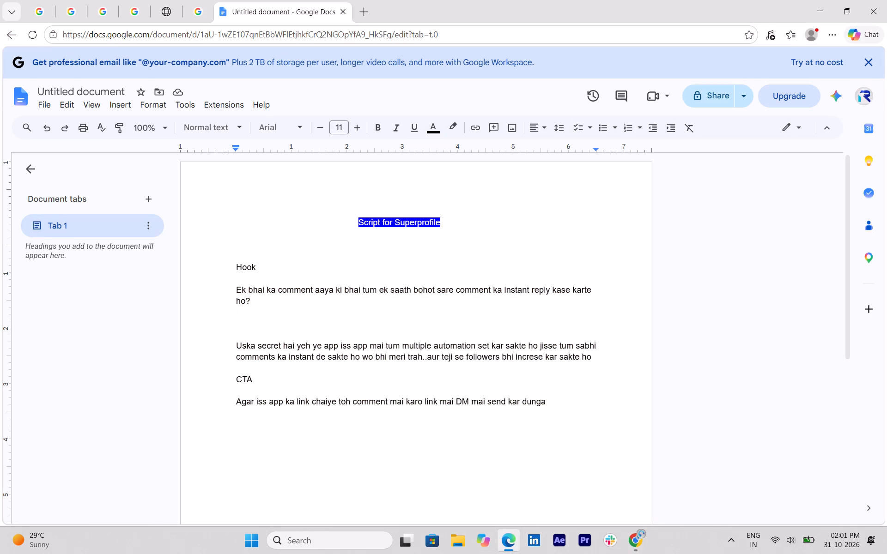
click(579, 406)
key(Return)
key(Return)
key(Return)
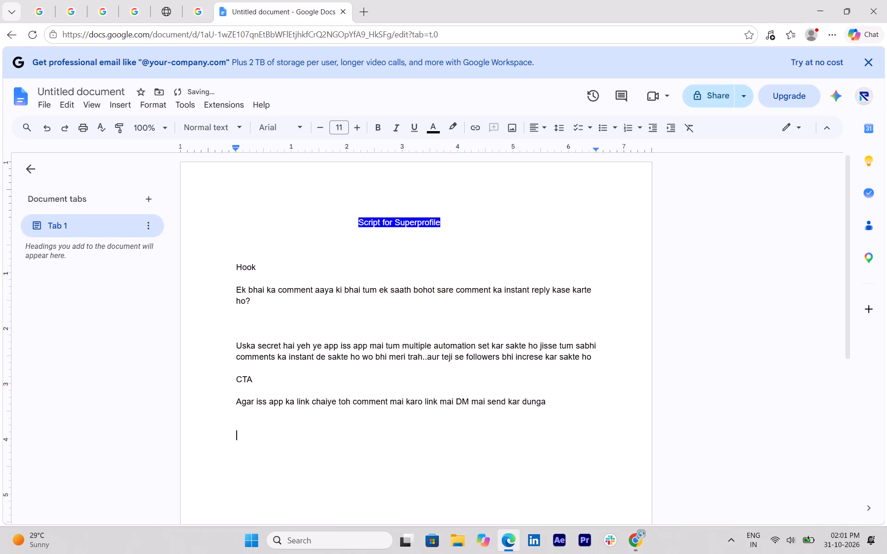
key(Return)
key(ctrl+v)
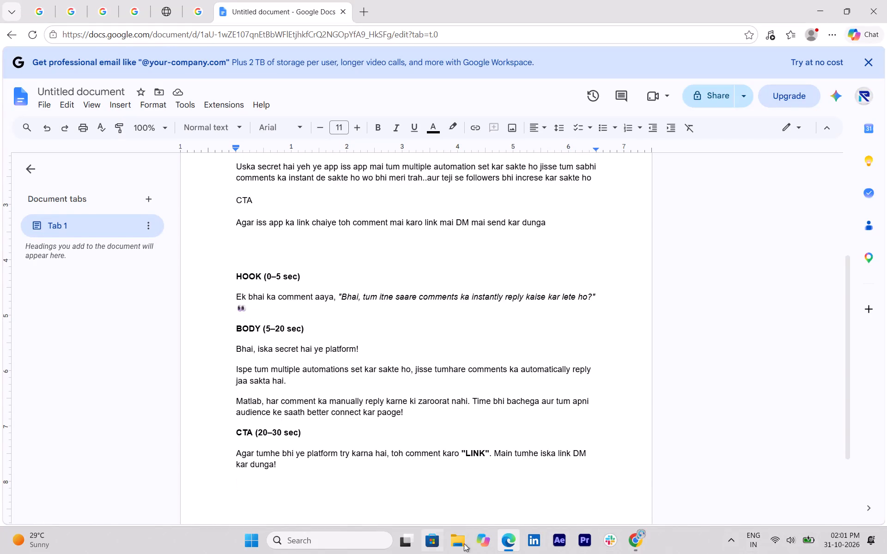
Delete the opening quotation mark before "Bhai, tum itne saare comments" in the pasted hook line.
click(341, 296)
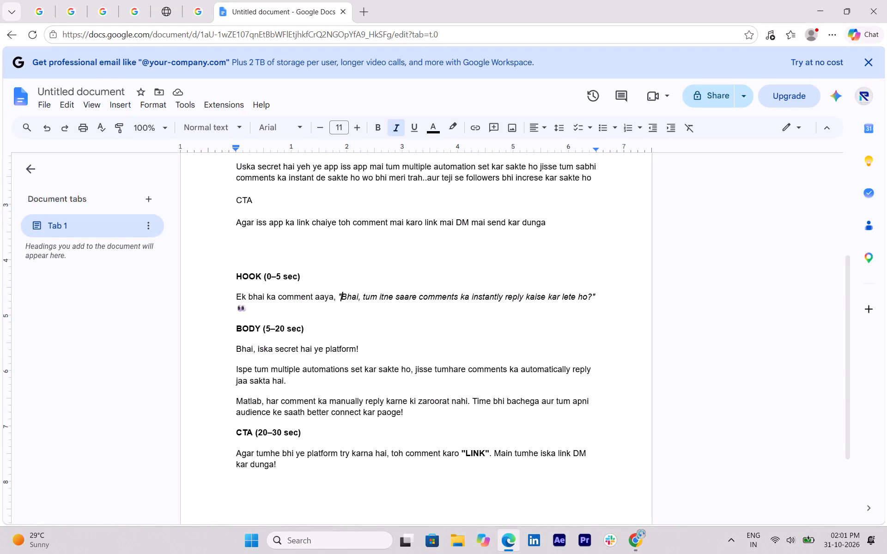
key(BackSpace)
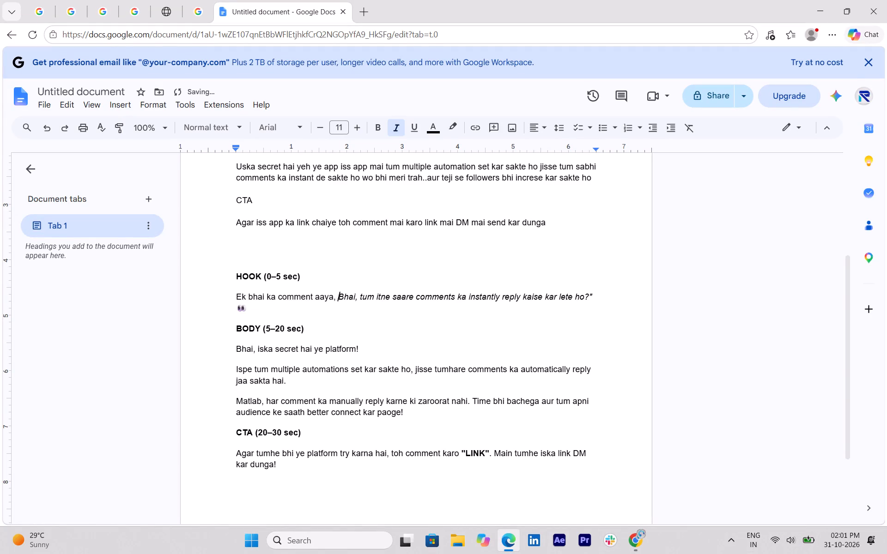
Change the hook question "Bhai, tum itne saare comments ka instantly reply kaise kar lete ho?" from italic to bold.
drag(336, 298, 495, 301)
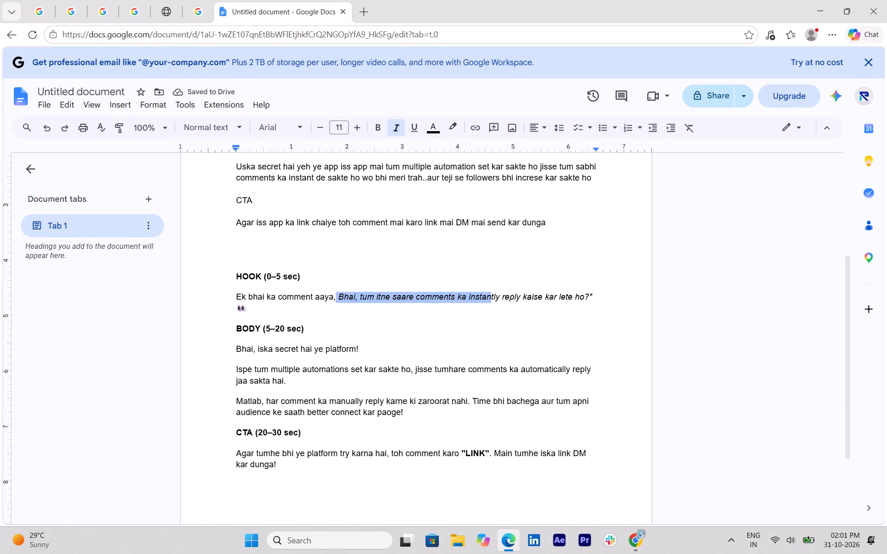
drag(495, 301, 577, 294)
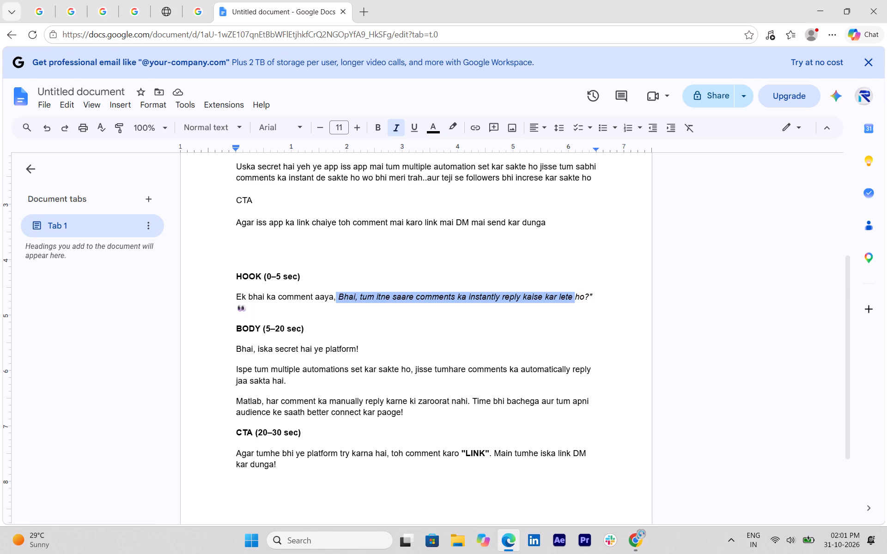
drag(577, 294, 589, 293)
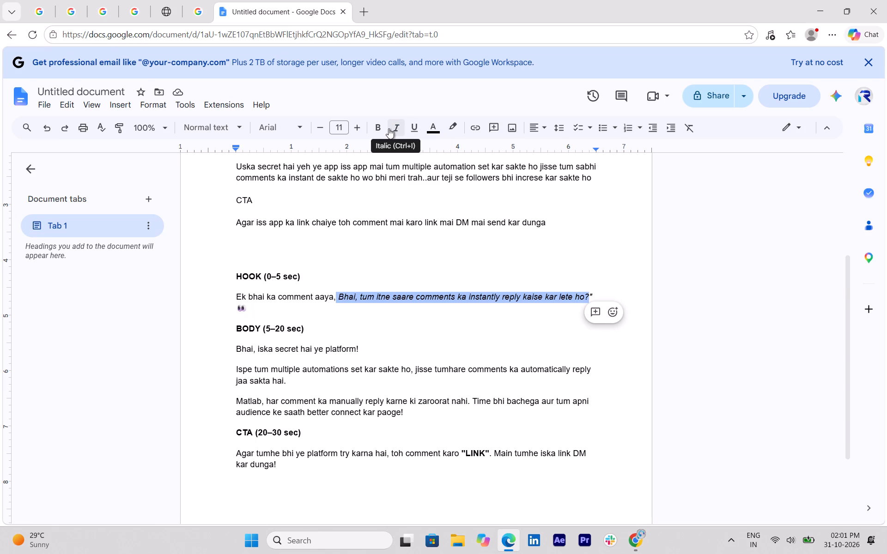
click(395, 128)
click(395, 128)
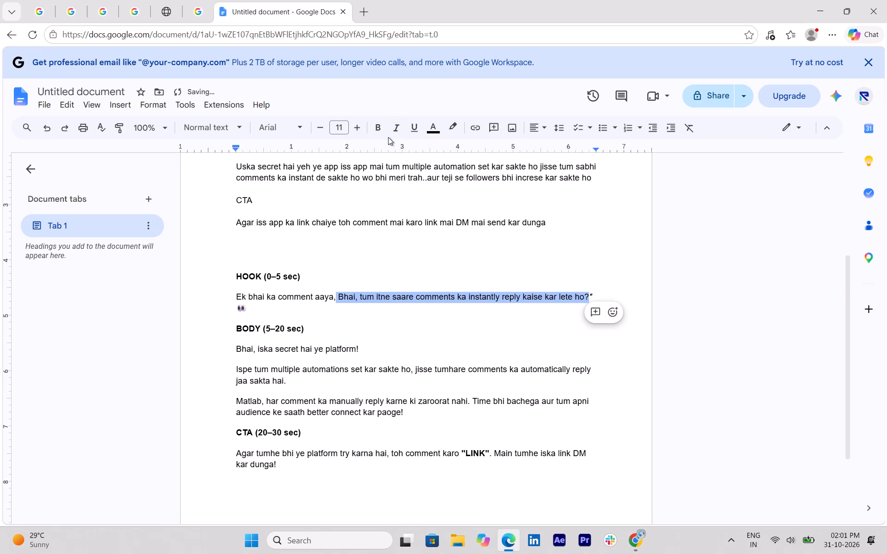
click(377, 124)
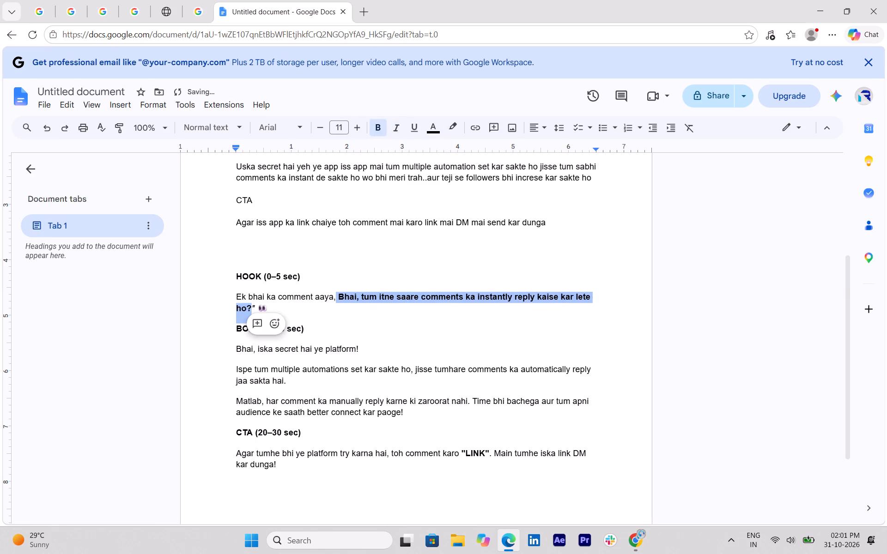
click(438, 237)
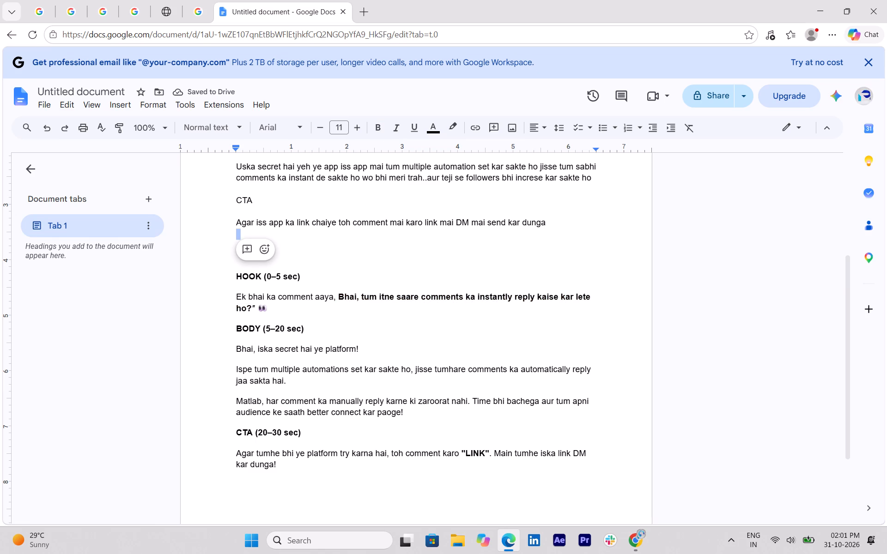
Delete the closing quotation mark and the eyes emoji after "ho?" in the hook line.
click(255, 308)
key(BackSpace)
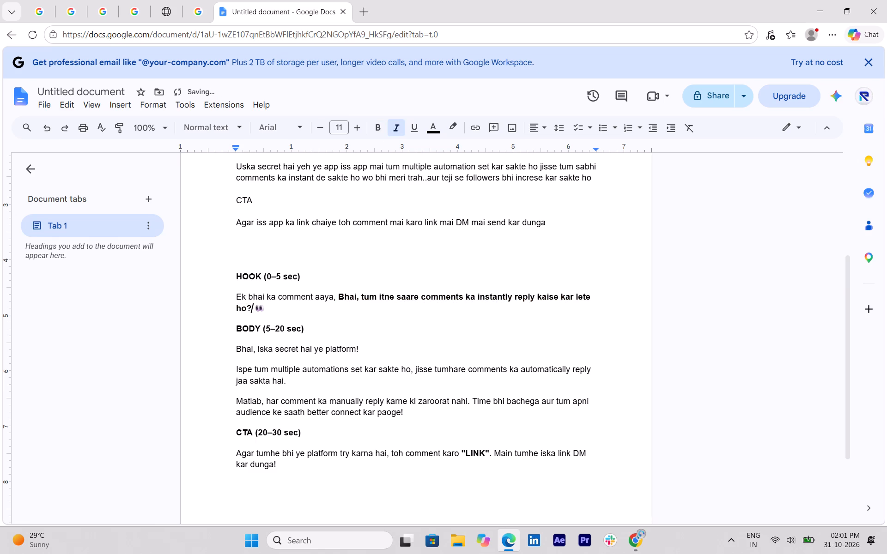
click(273, 308)
key(BackSpace)
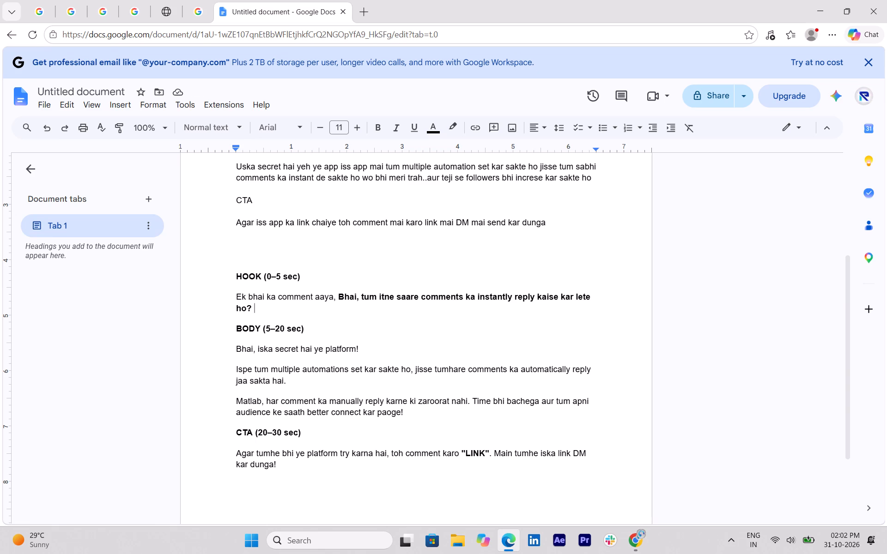
Delete the original script text from the old Hook heading through the "DM mai send kar dunga" line.
scroll(345, 268, up, 1)
scroll(346, 273, down, 1)
scroll(557, 251, up, 1)
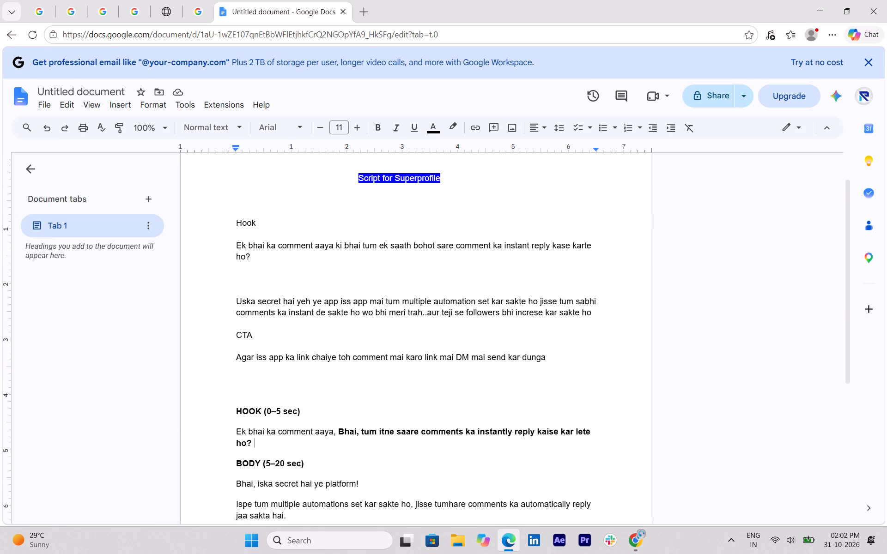
drag(566, 342, 417, 340)
drag(557, 357, 198, 227)
key(BackSpace)
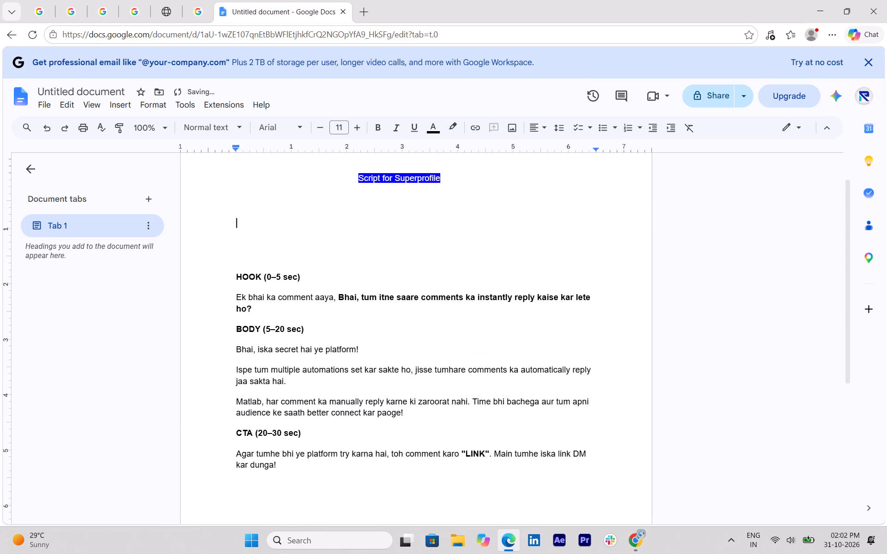
Remove the surplus blank lines between the "Script for Superprofile" title and the HOOK (0–5 sec) heading.
key(BackSpace)
key(BackSpace)
key(BackSpace)
key(BackSpace)
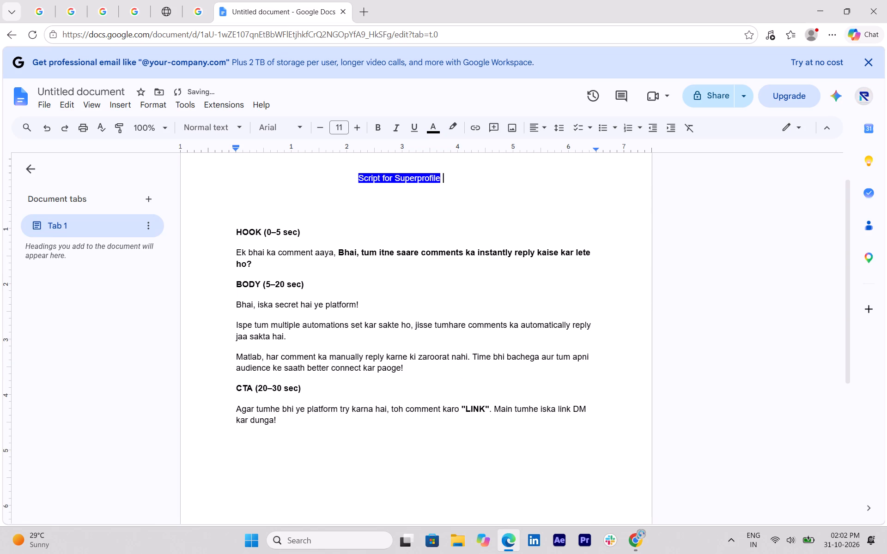
click(235, 212)
key(BackSpace)
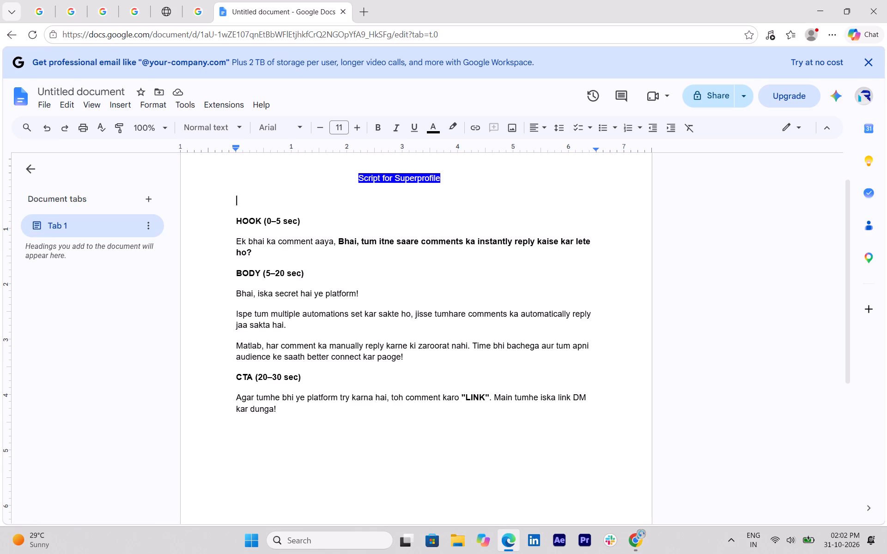
Start sharing the document, saving it under the name "Script for Superprofile".
scroll(410, 411, up, 1)
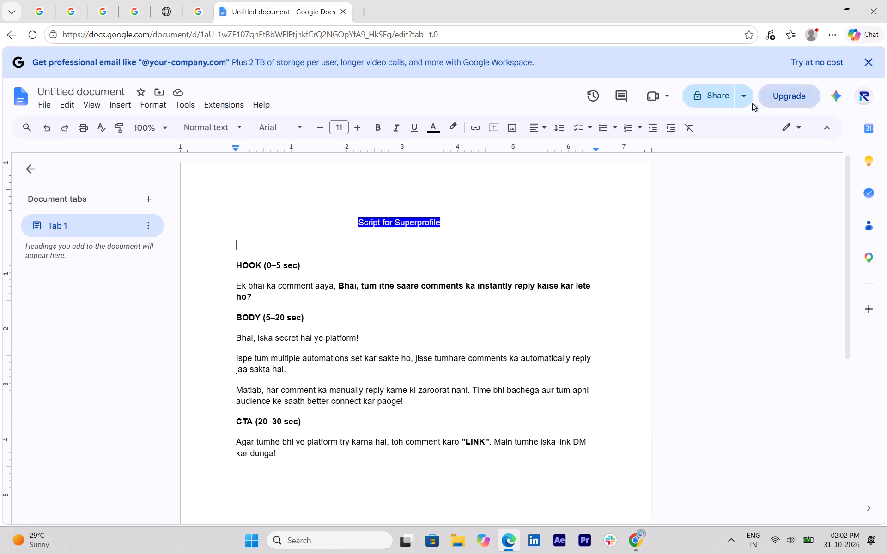
click(724, 100)
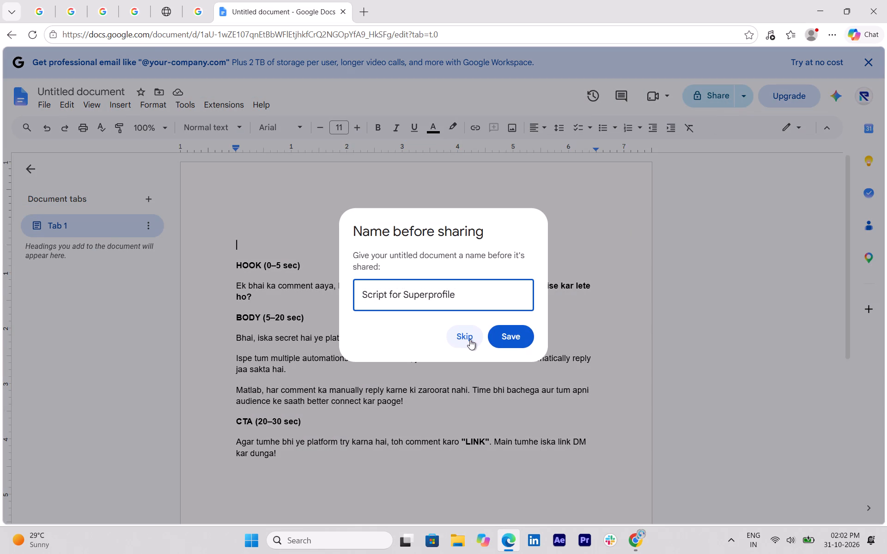
click(497, 338)
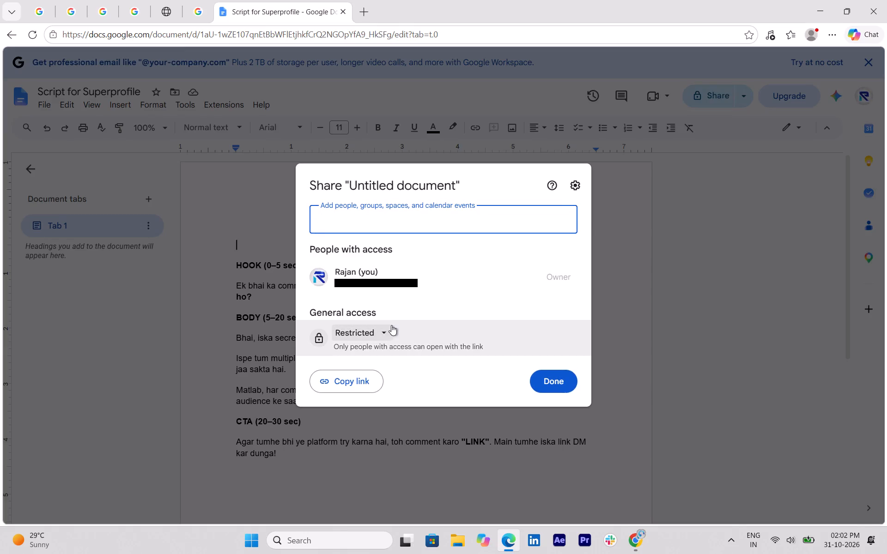
Set the document's general access to Anyone with the link, with the Editor role.
click(386, 328)
click(402, 384)
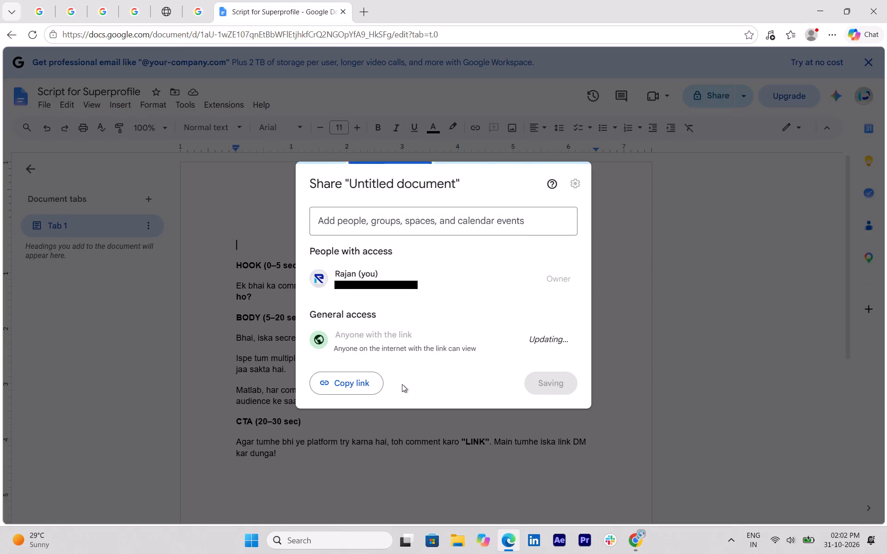
click(548, 337)
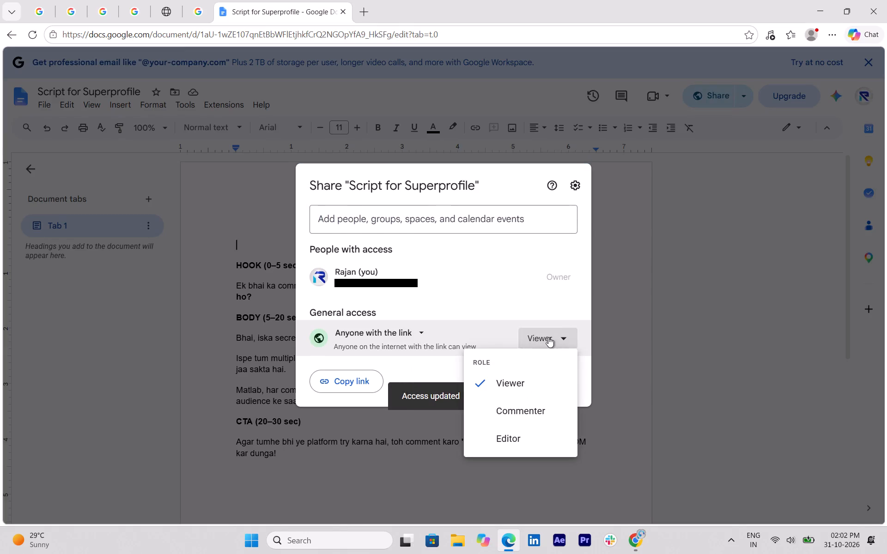
click(522, 433)
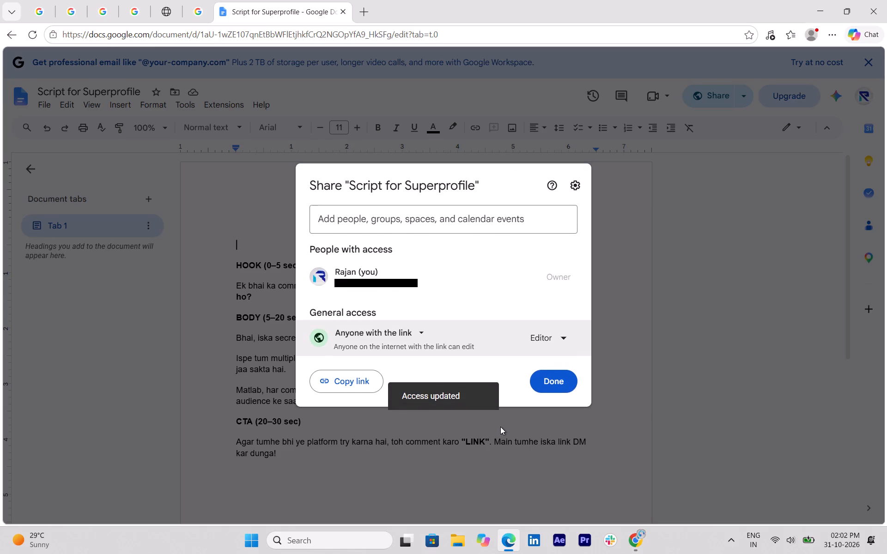
Copy the document's share link and finish the sharing settings.
click(363, 386)
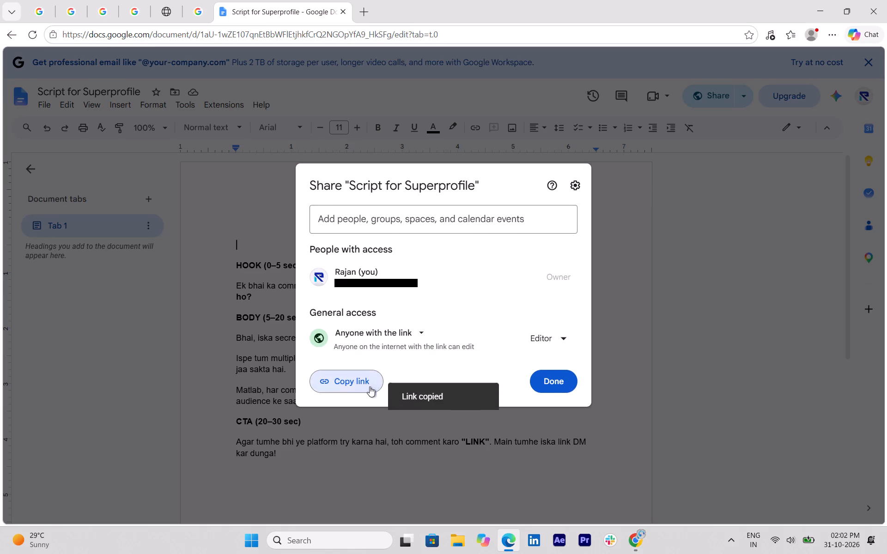
click(557, 387)
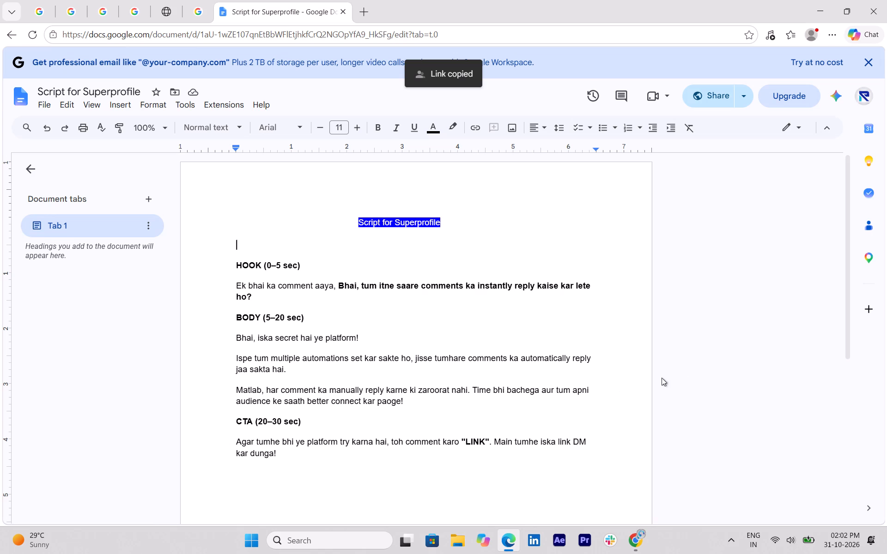